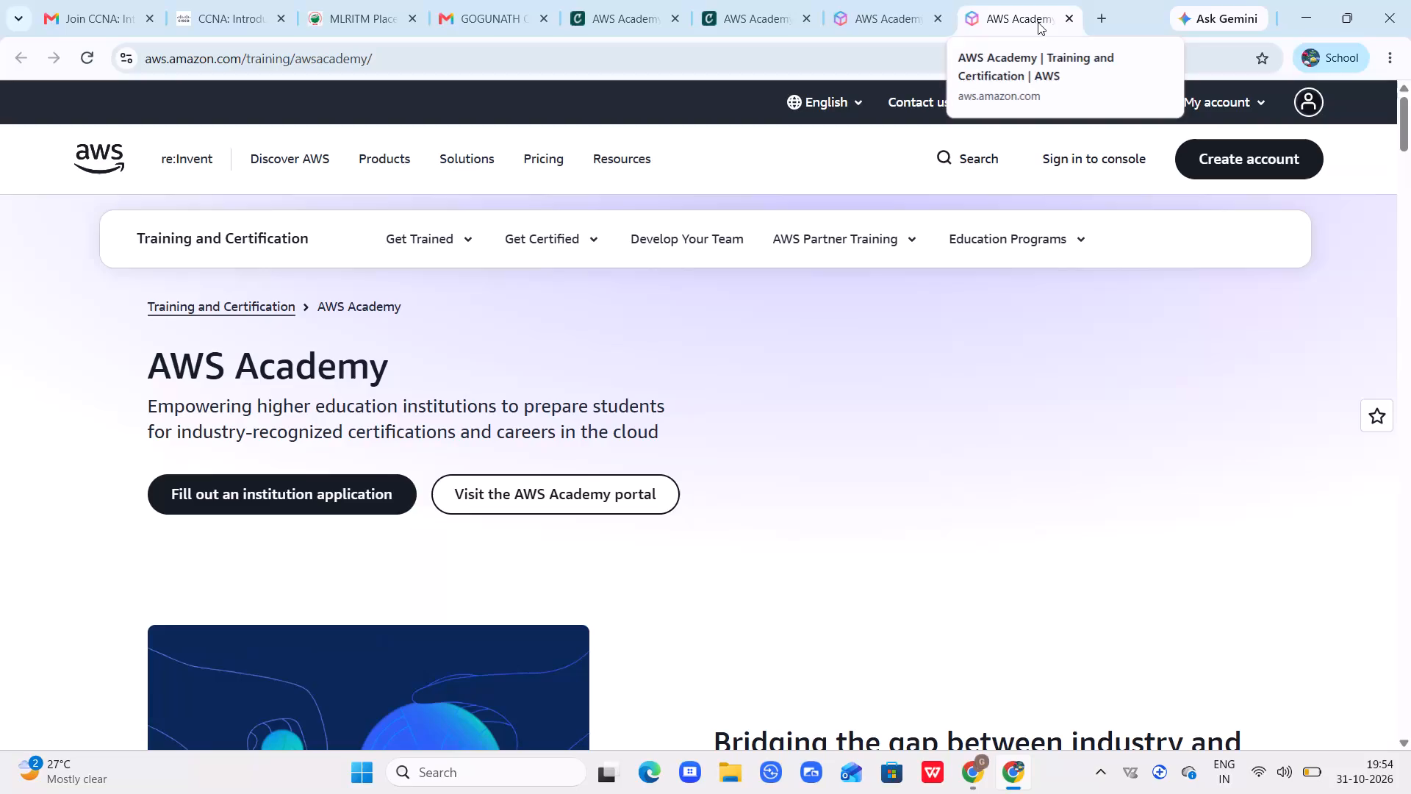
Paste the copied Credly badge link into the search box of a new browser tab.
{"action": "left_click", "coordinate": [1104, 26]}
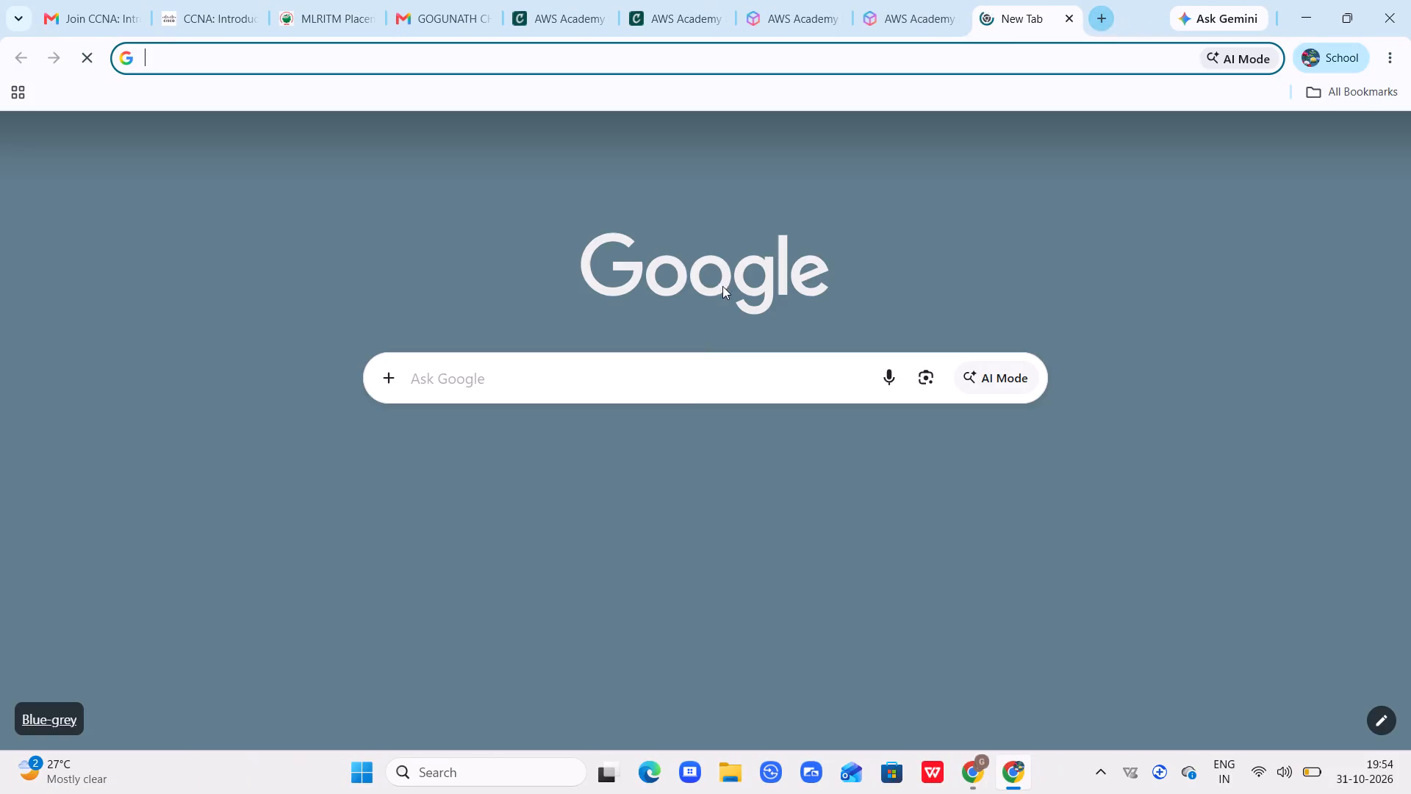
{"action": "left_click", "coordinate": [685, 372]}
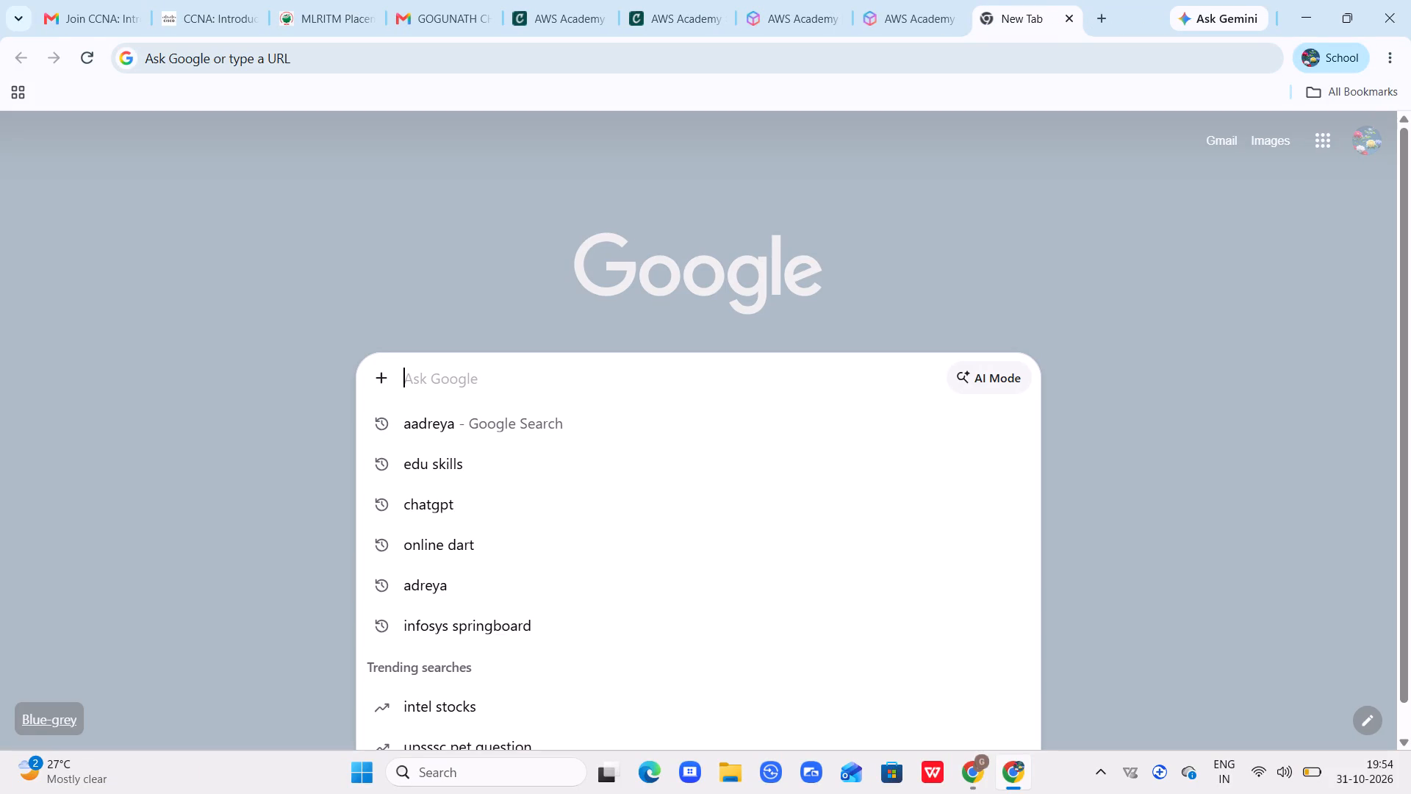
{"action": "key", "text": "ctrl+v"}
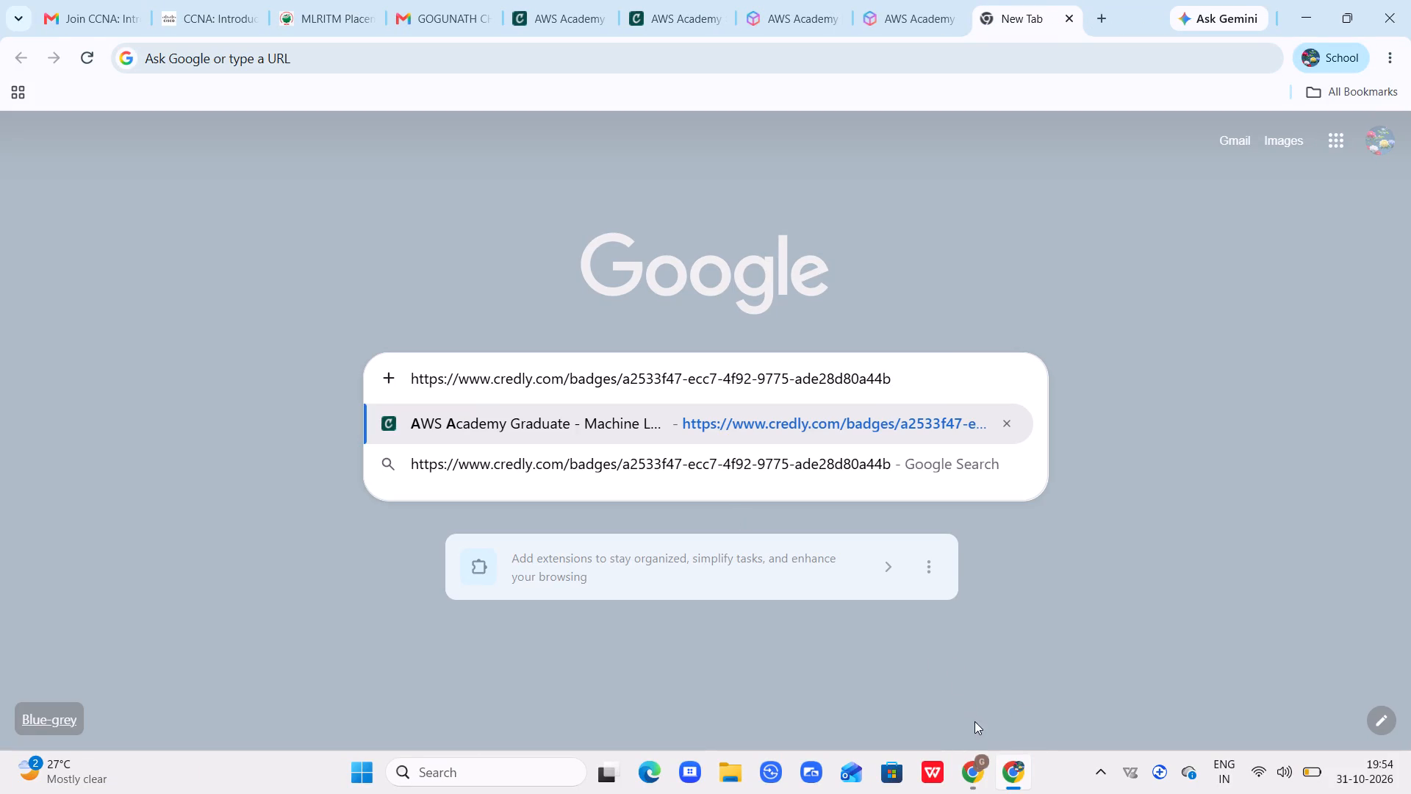
Switch to the MLRITM placement portal in the other browser window and try to submit the filled-in AWS certificate form.
{"action": "left_click", "coordinate": [983, 779]}
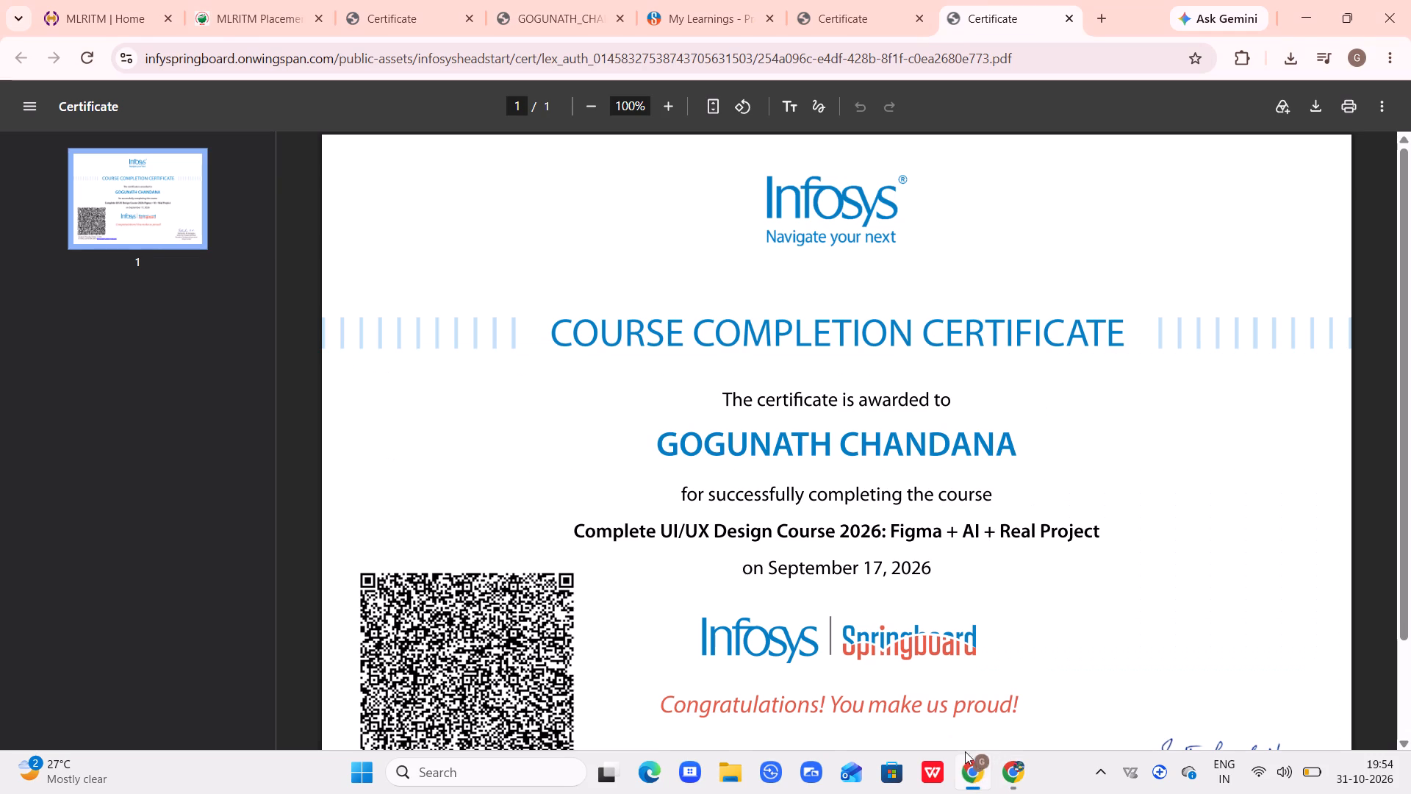
{"action": "left_click", "coordinate": [273, 0]}
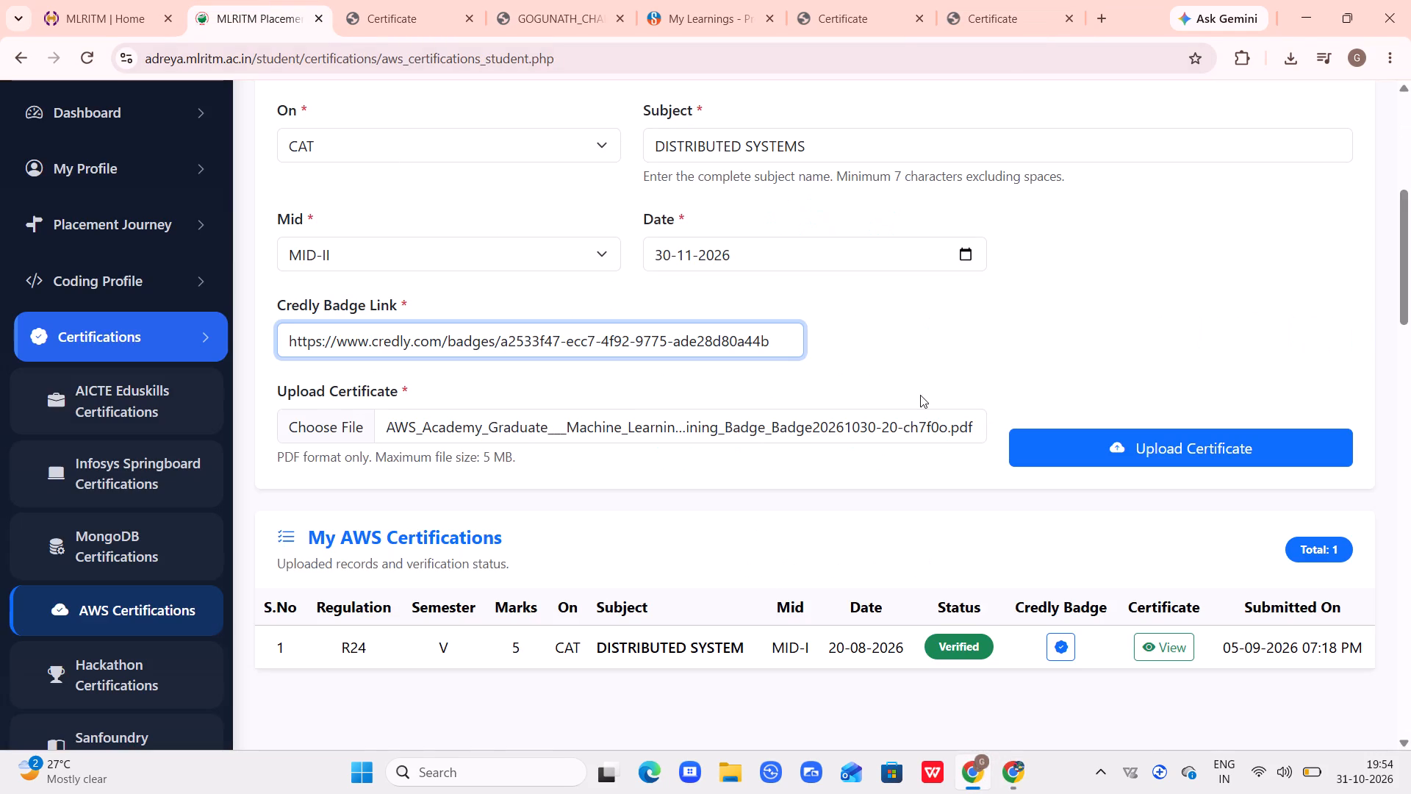
{"action": "left_click", "coordinate": [1138, 443]}
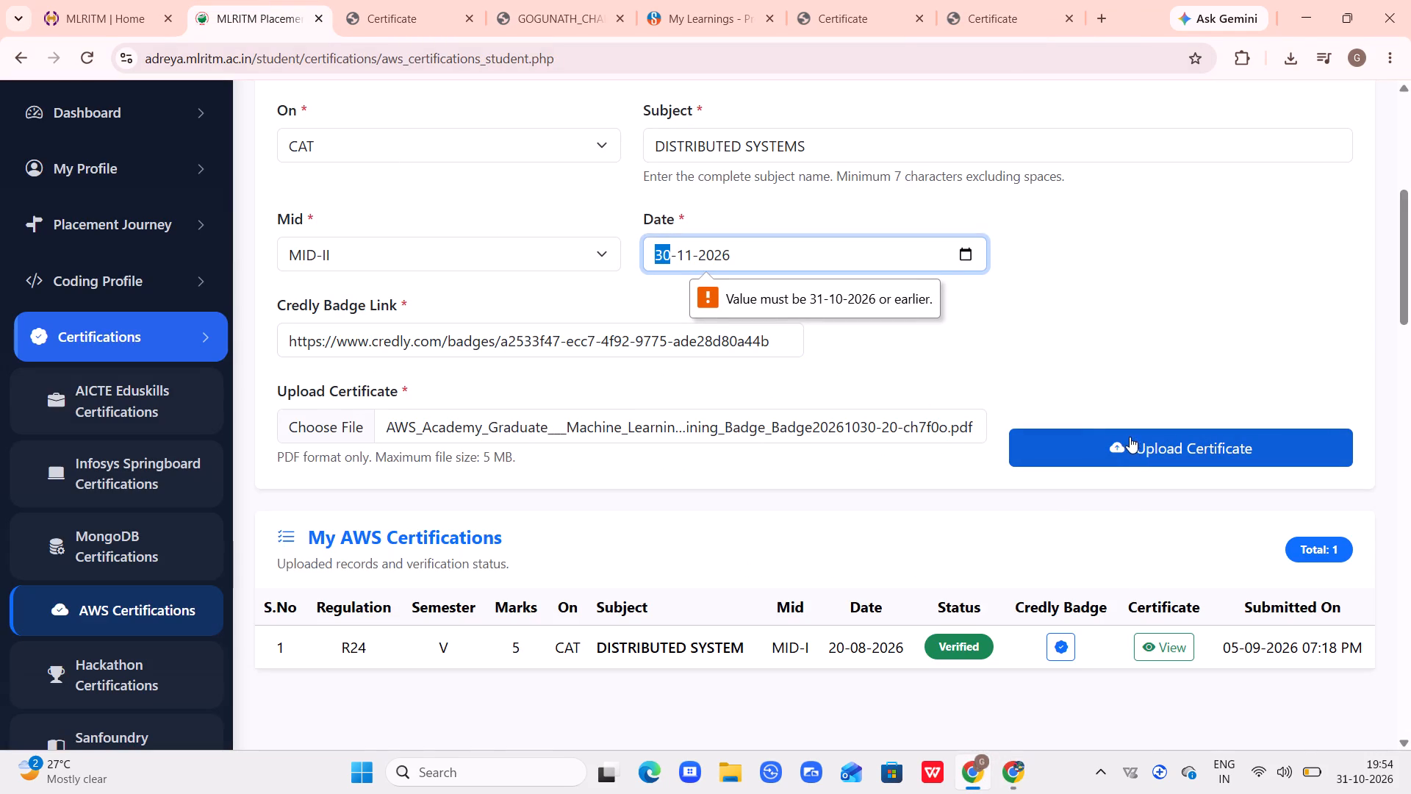
Set the certificate date to 30-10-2026 and upload the AWS certificate.
{"action": "left_click", "coordinate": [694, 253]}
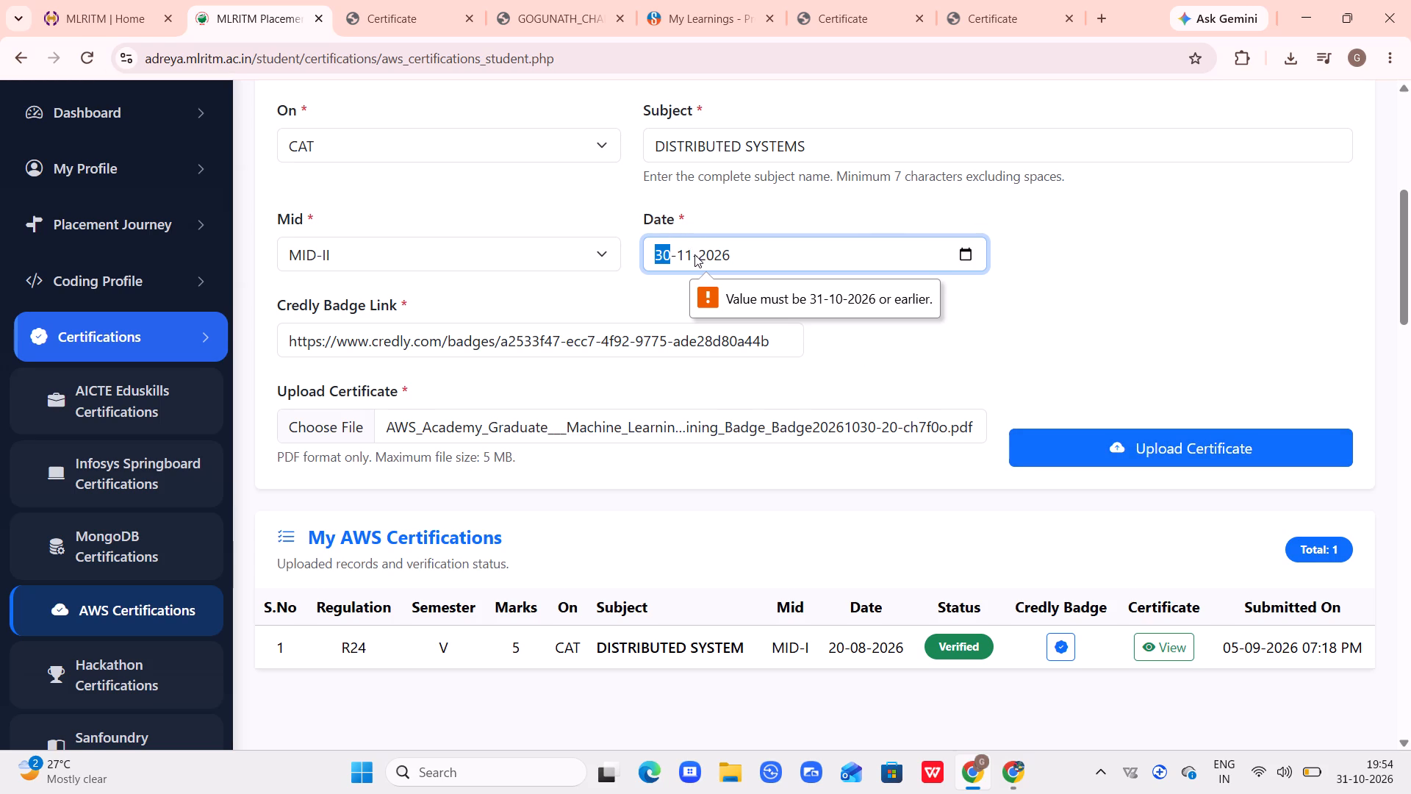
{"action": "key", "text": "3"}
{"action": "key", "text": "0"}
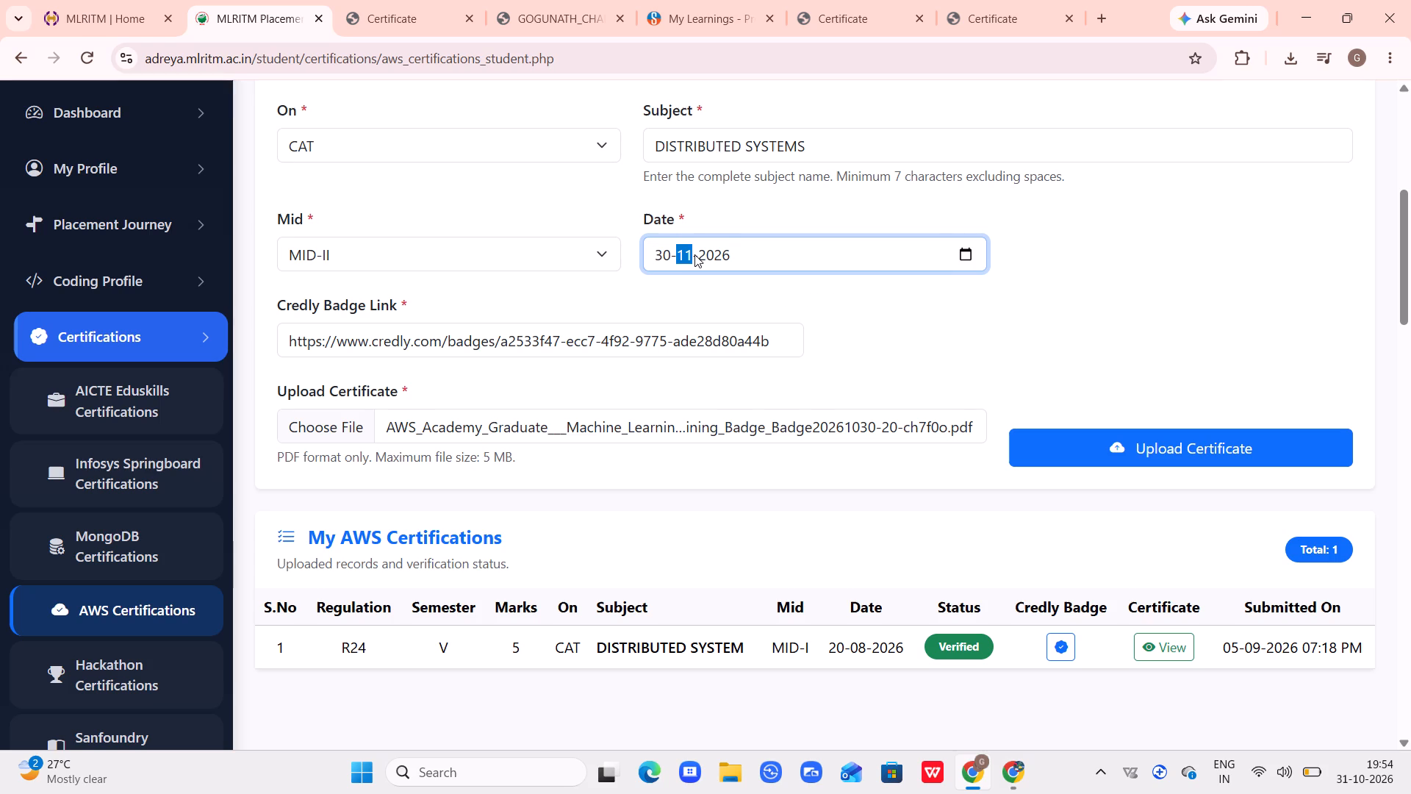
{"action": "type", "text": "10"}
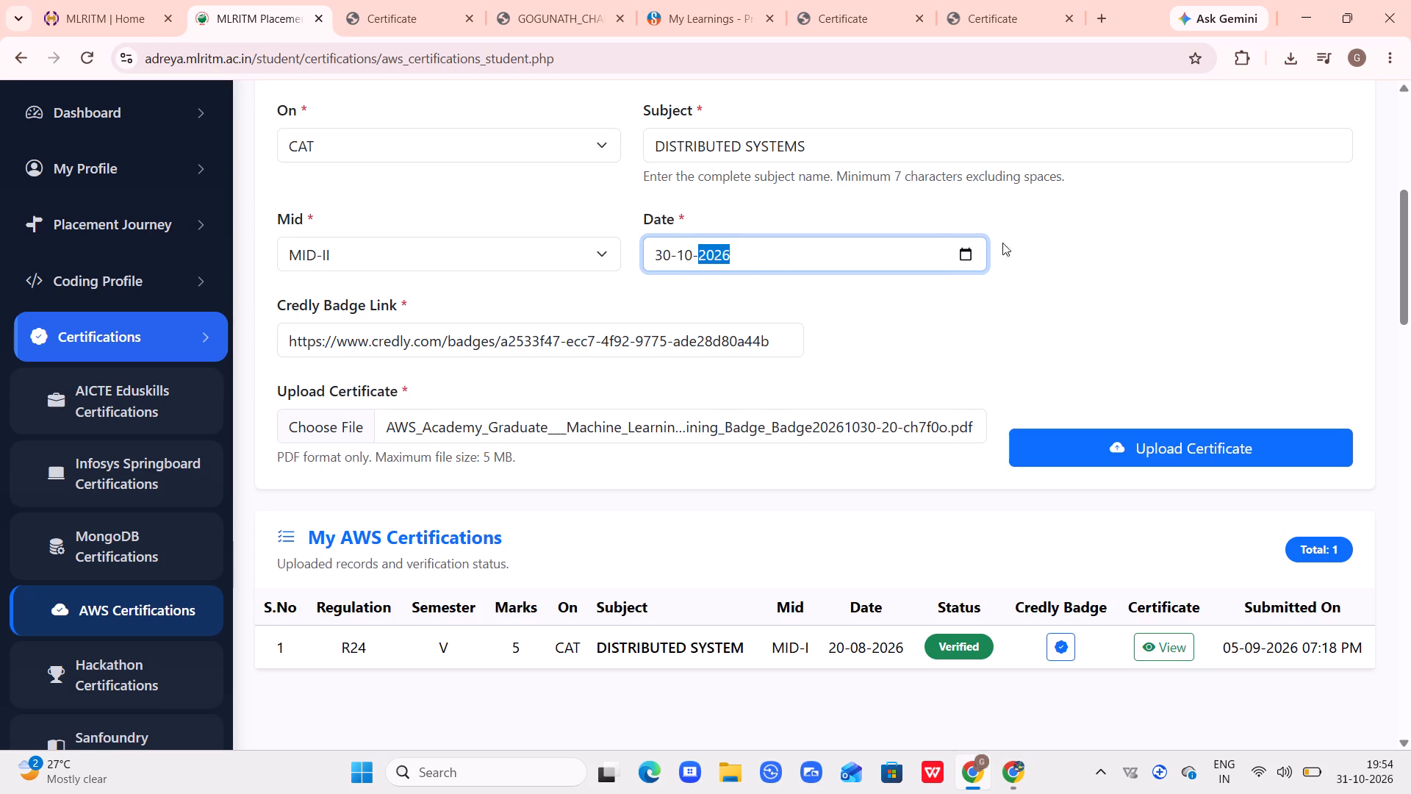
{"action": "left_click", "coordinate": [1091, 440]}
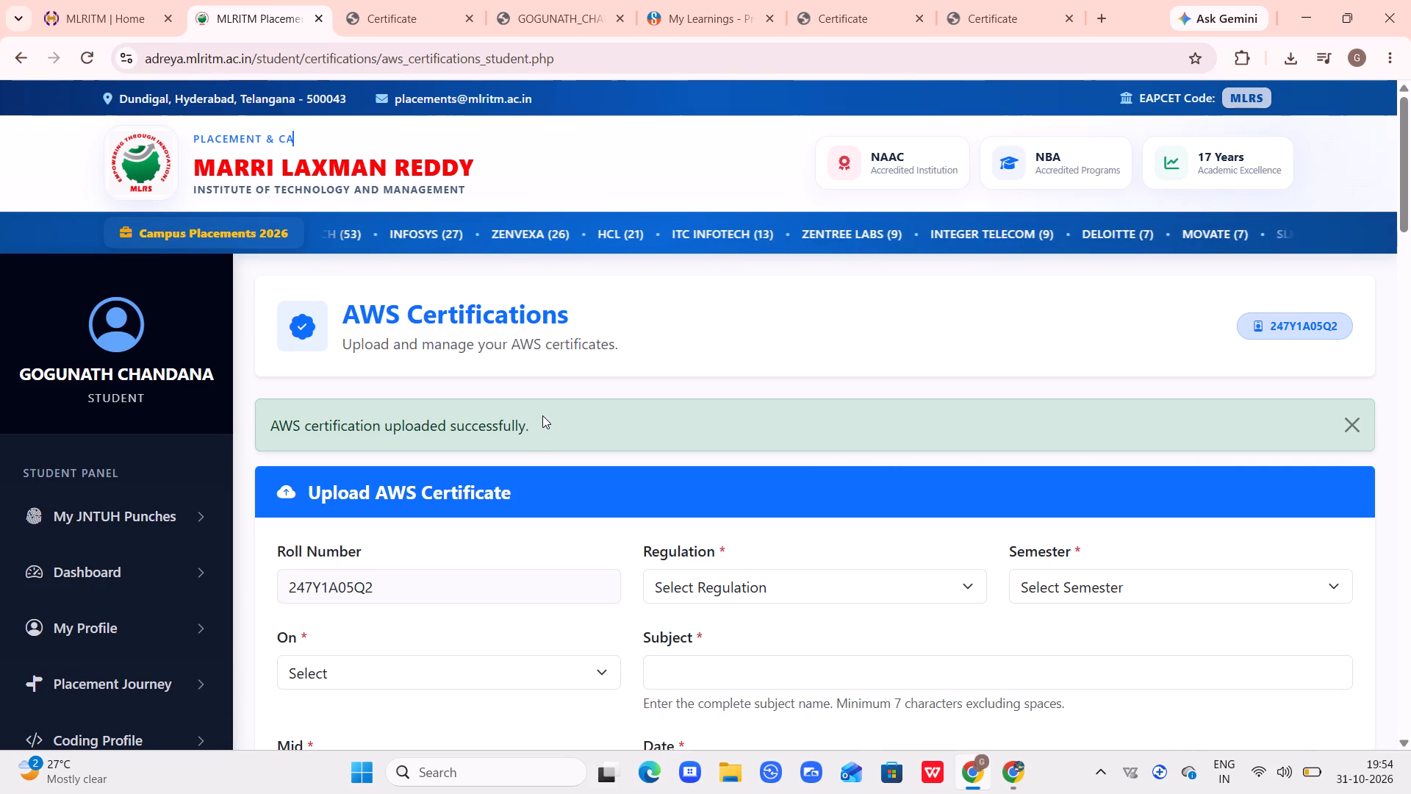
Start another AWS certificate entry with regulation R24, semester V and CAT as the assessment it counts on.
{"action": "scroll", "coordinate": [456, 751], "scroll_direction": "down", "scroll_amount": 4}
{"action": "scroll", "coordinate": [484, 691], "scroll_direction": "down", "scroll_amount": 4}
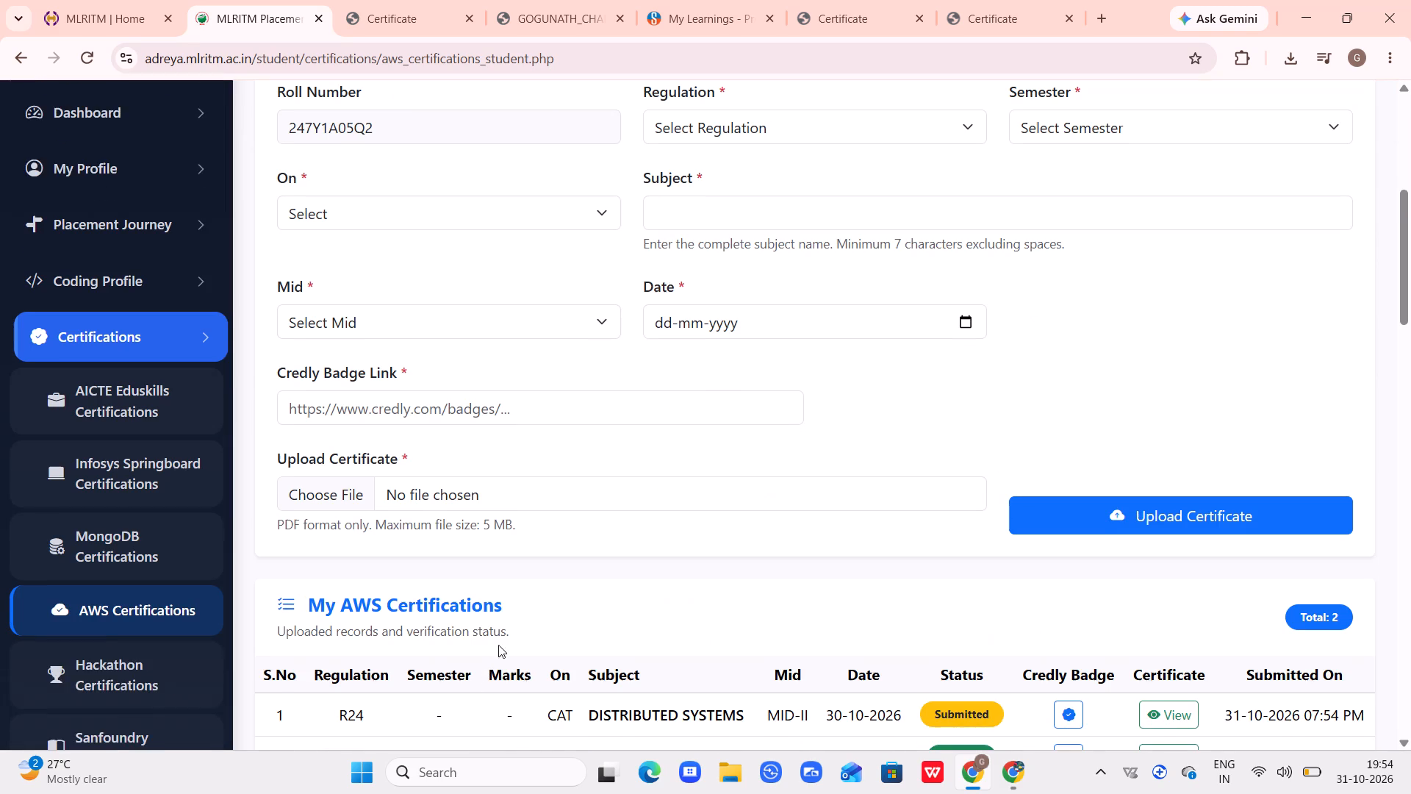
{"action": "scroll", "coordinate": [500, 639], "scroll_direction": "down", "scroll_amount": 4}
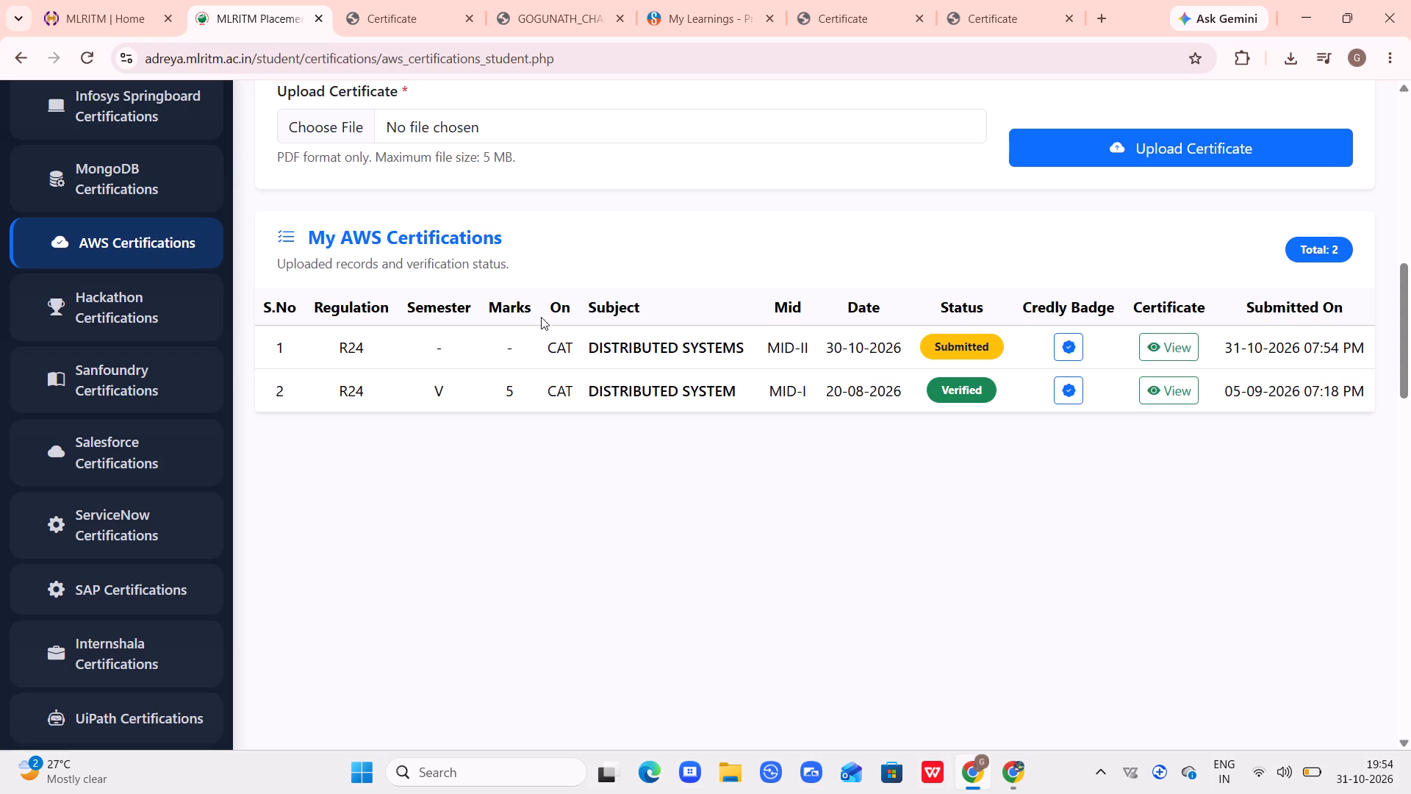
{"action": "scroll", "coordinate": [663, 256], "scroll_direction": "up", "scroll_amount": 6}
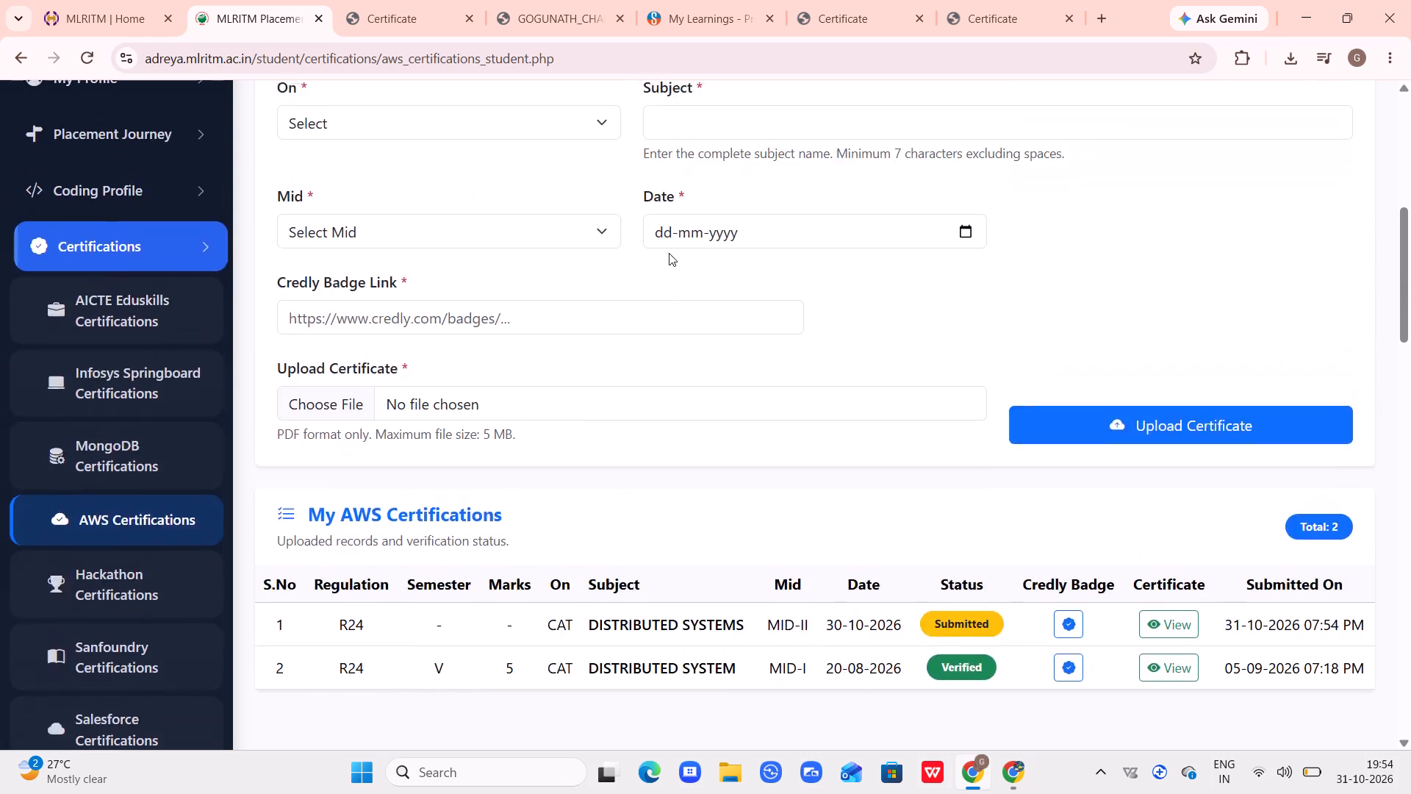
{"action": "scroll", "coordinate": [669, 253], "scroll_direction": "up", "scroll_amount": 1}
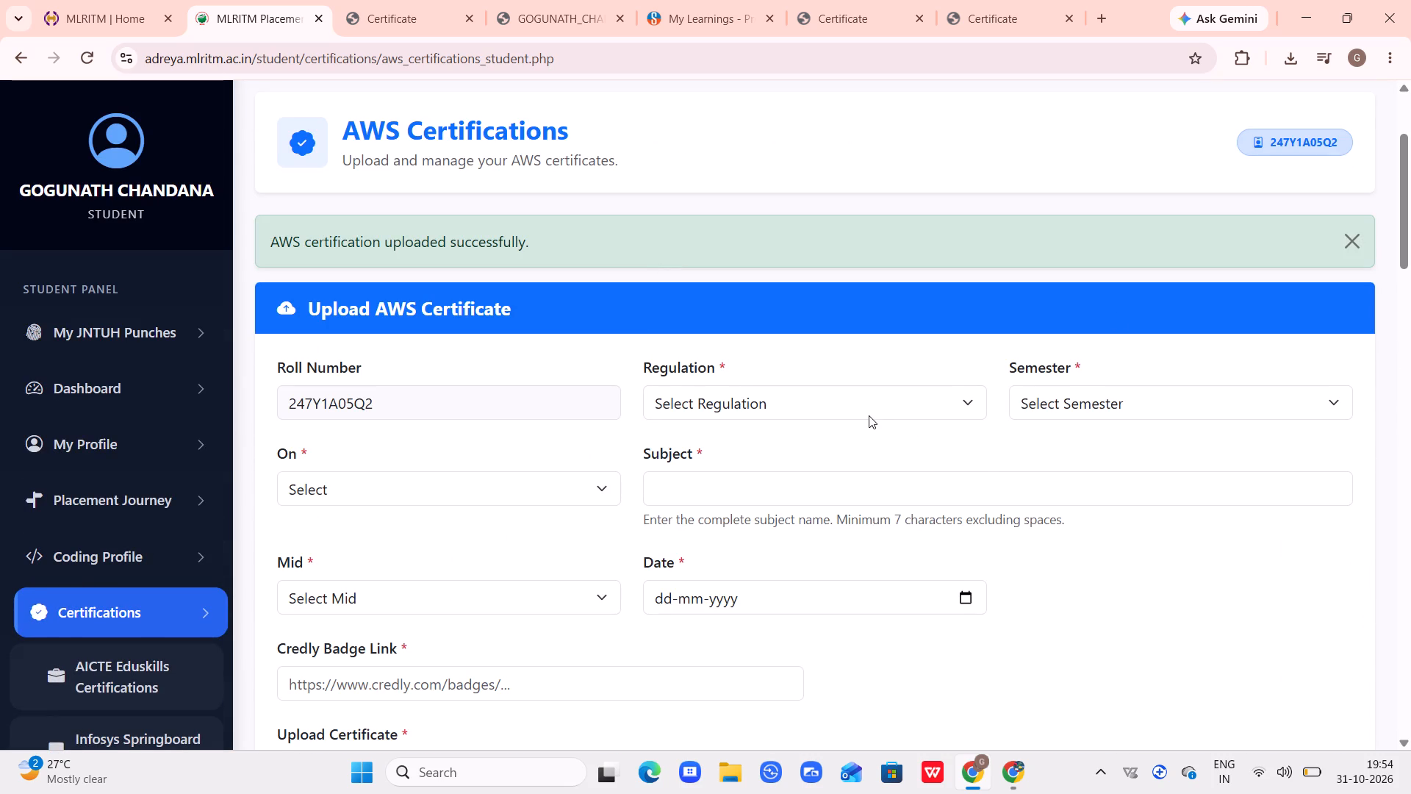
{"action": "left_click", "coordinate": [864, 414]}
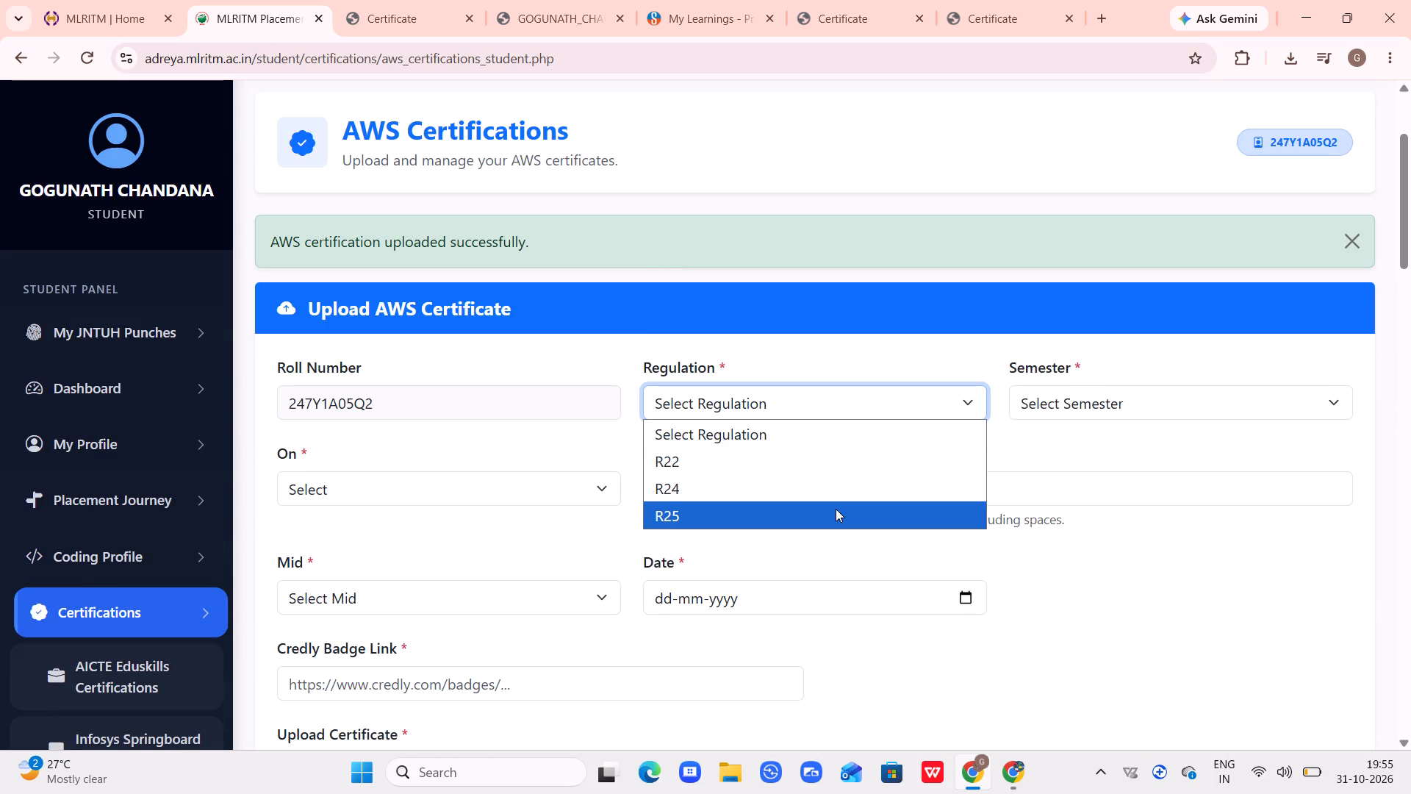
{"action": "left_click", "coordinate": [838, 496]}
{"action": "left_click", "coordinate": [1033, 401]}
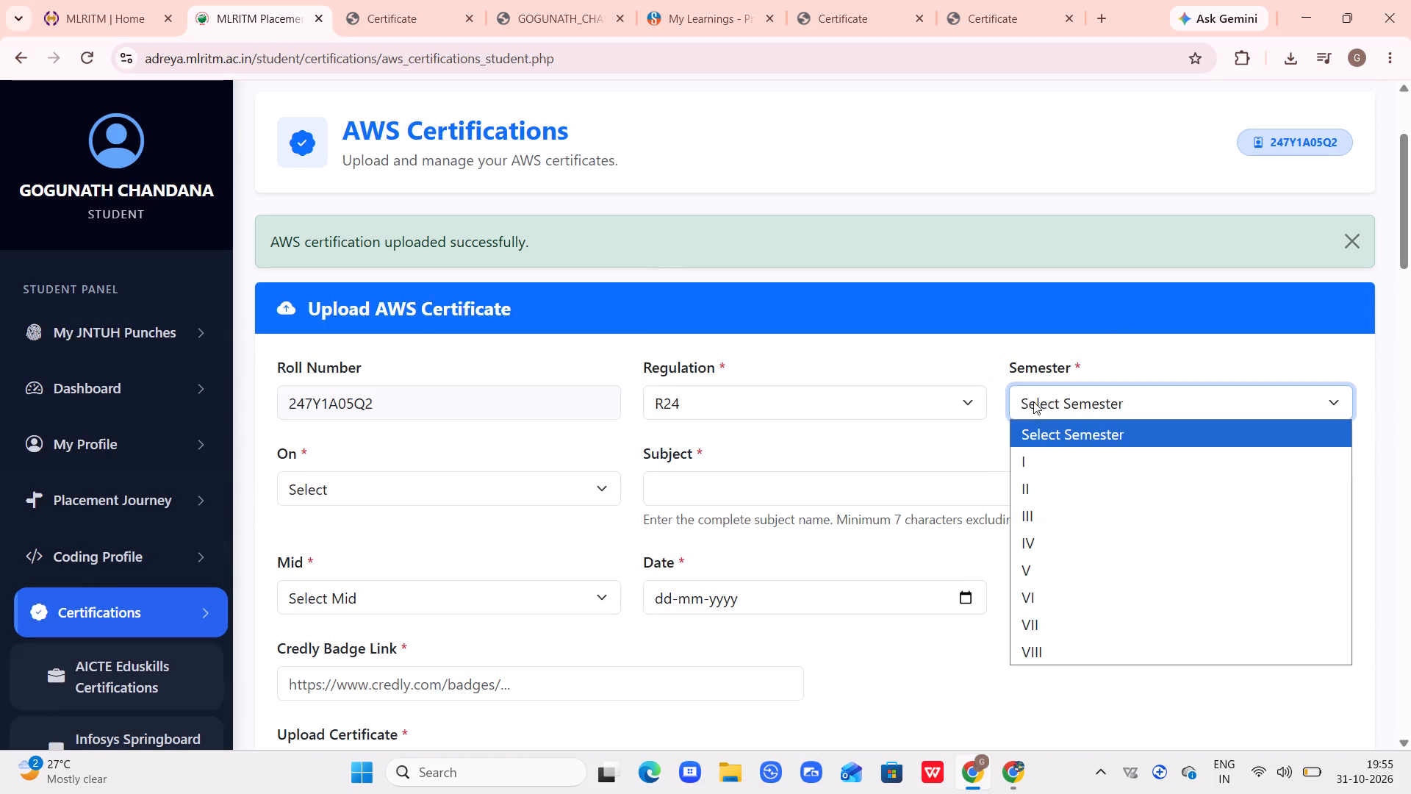
{"action": "left_click", "coordinate": [1037, 563]}
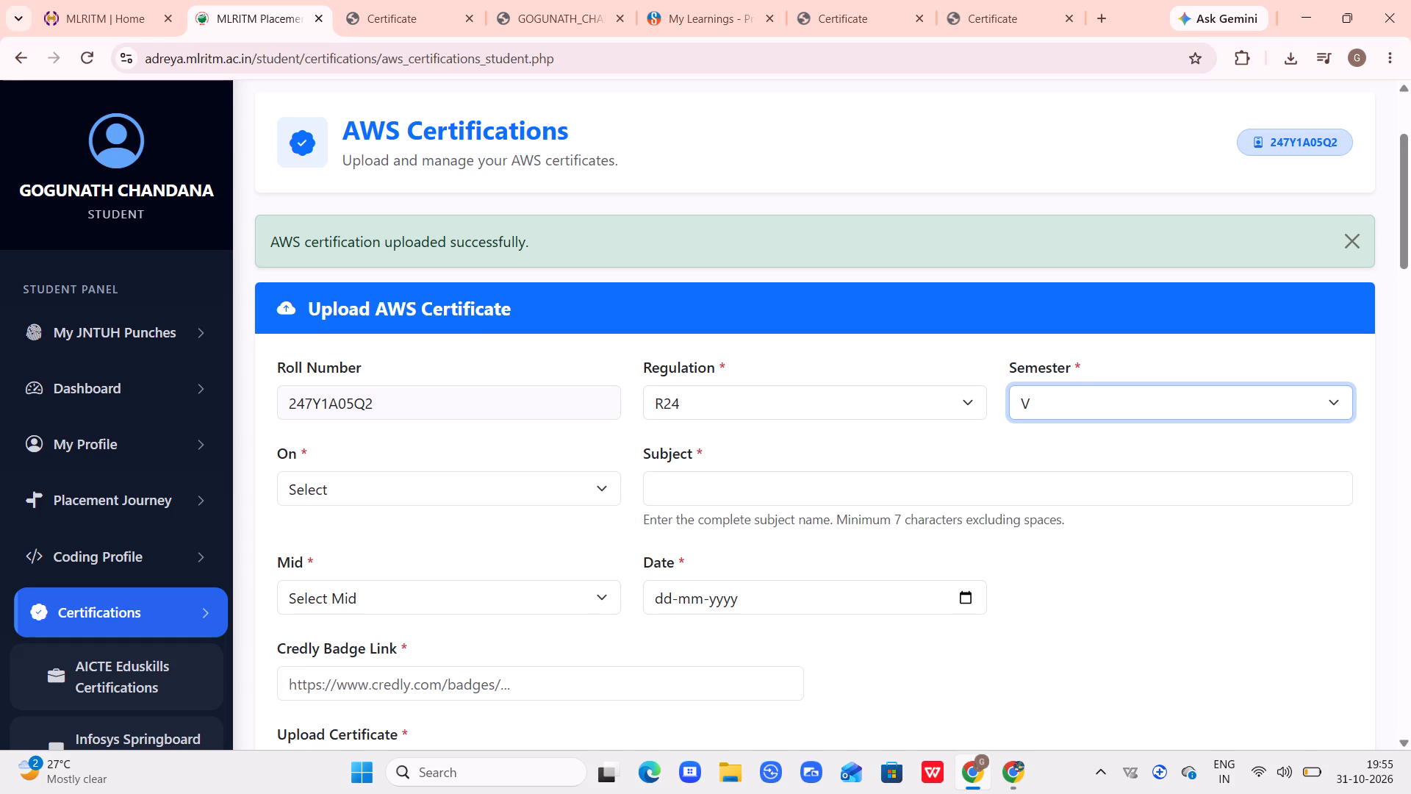
{"action": "left_click", "coordinate": [489, 490]}
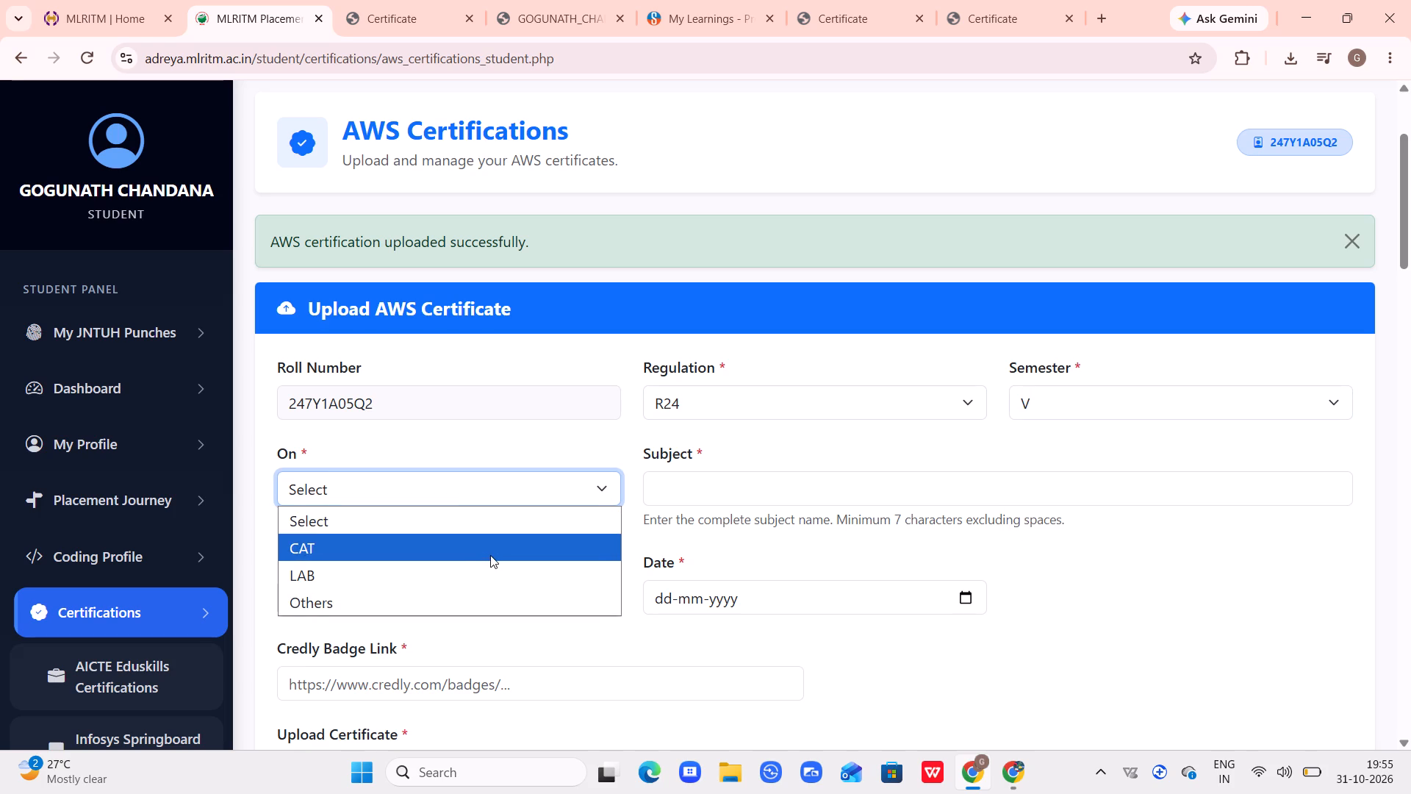
{"action": "left_click", "coordinate": [490, 555]}
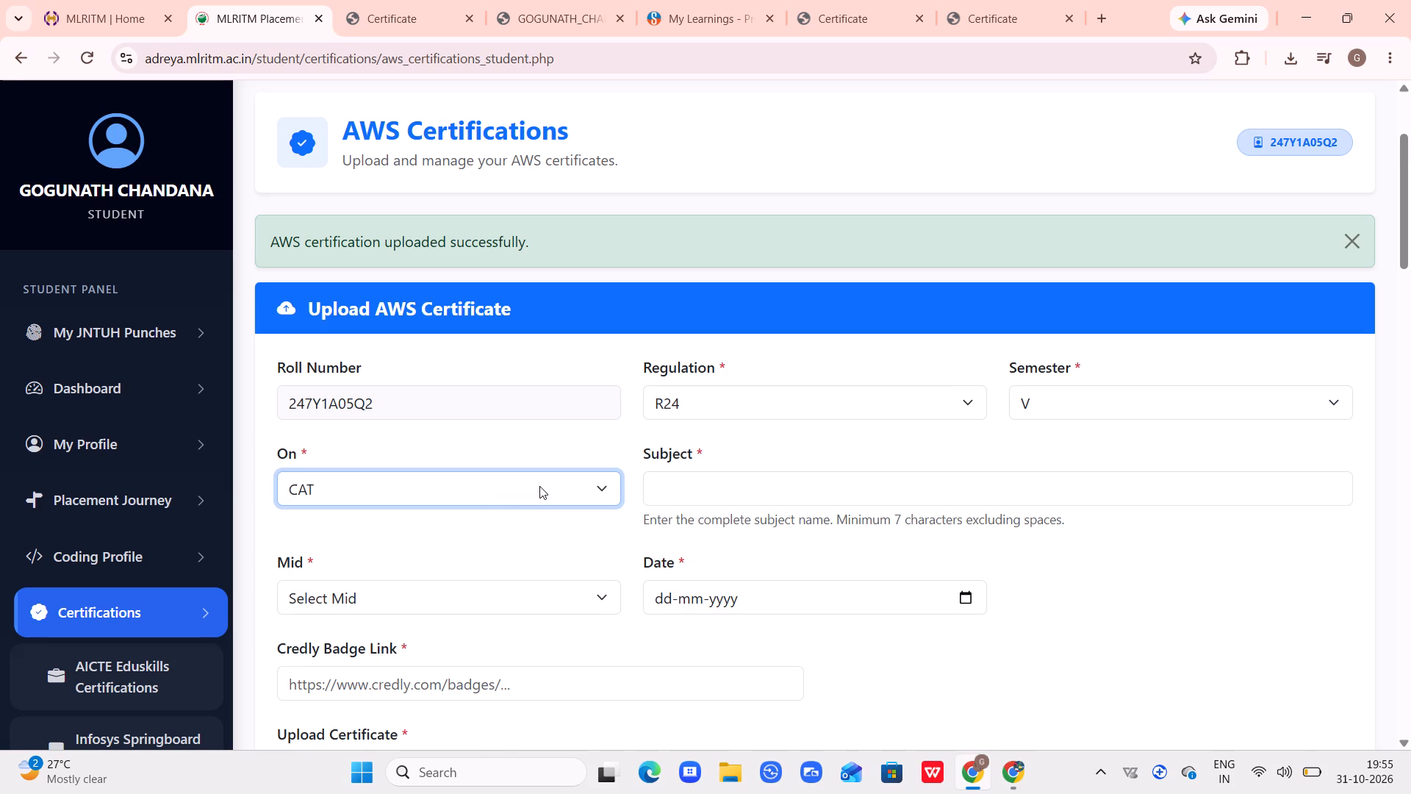
Enter DISTRIBUTED SYSTEMS as the subject and choose MID-II as the mid.
{"action": "scroll", "coordinate": [540, 485], "scroll_direction": "down", "scroll_amount": 1}
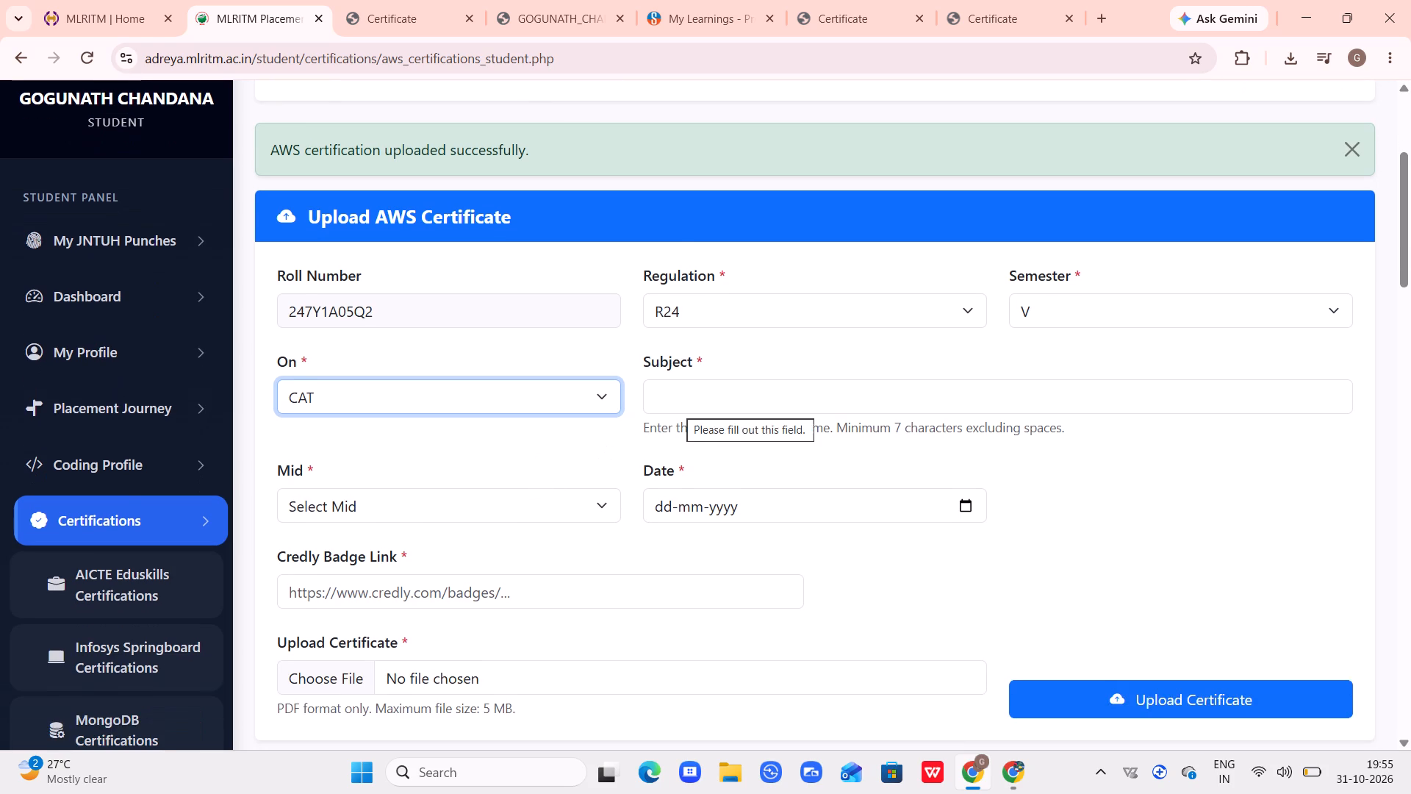
{"action": "left_click", "coordinate": [678, 404]}
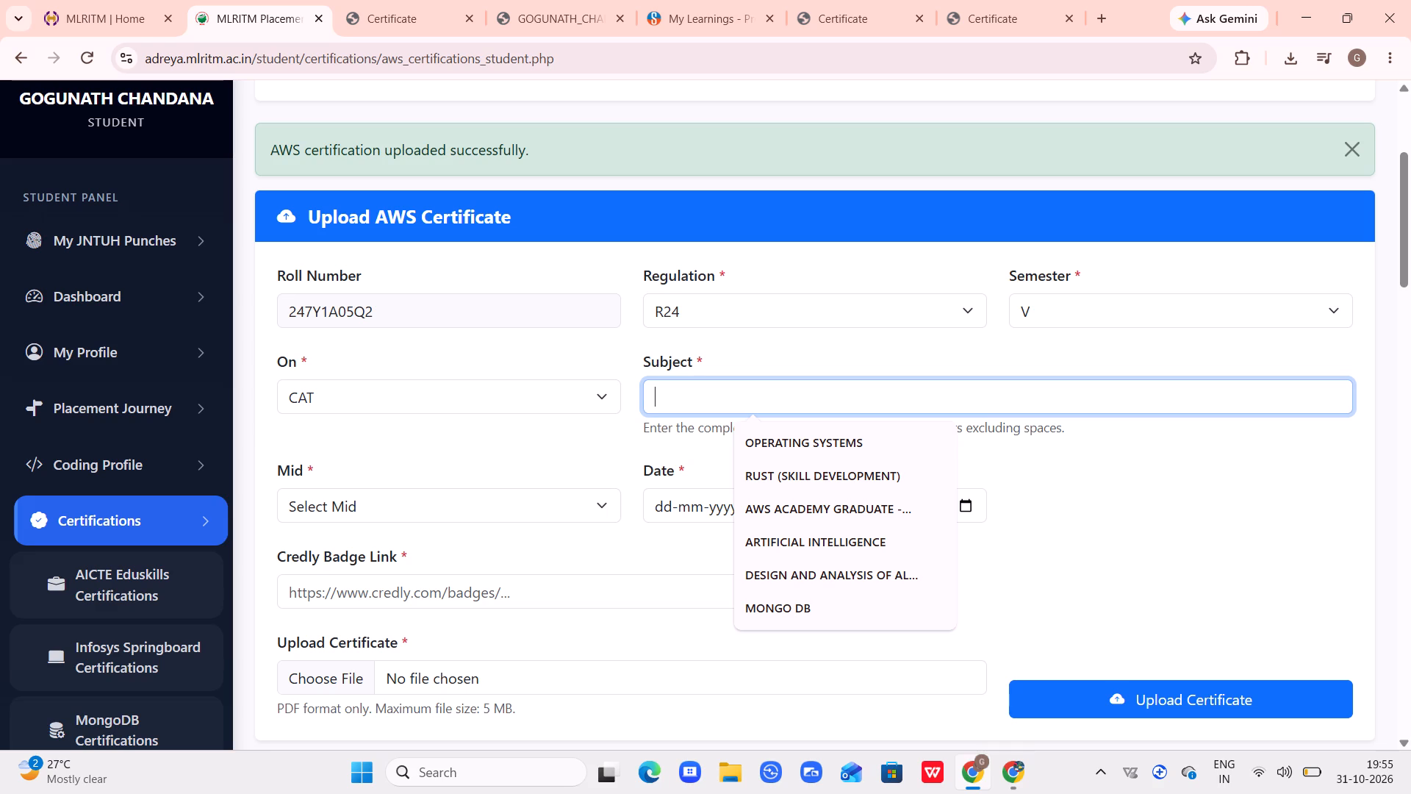
{"action": "key", "text": "d"}
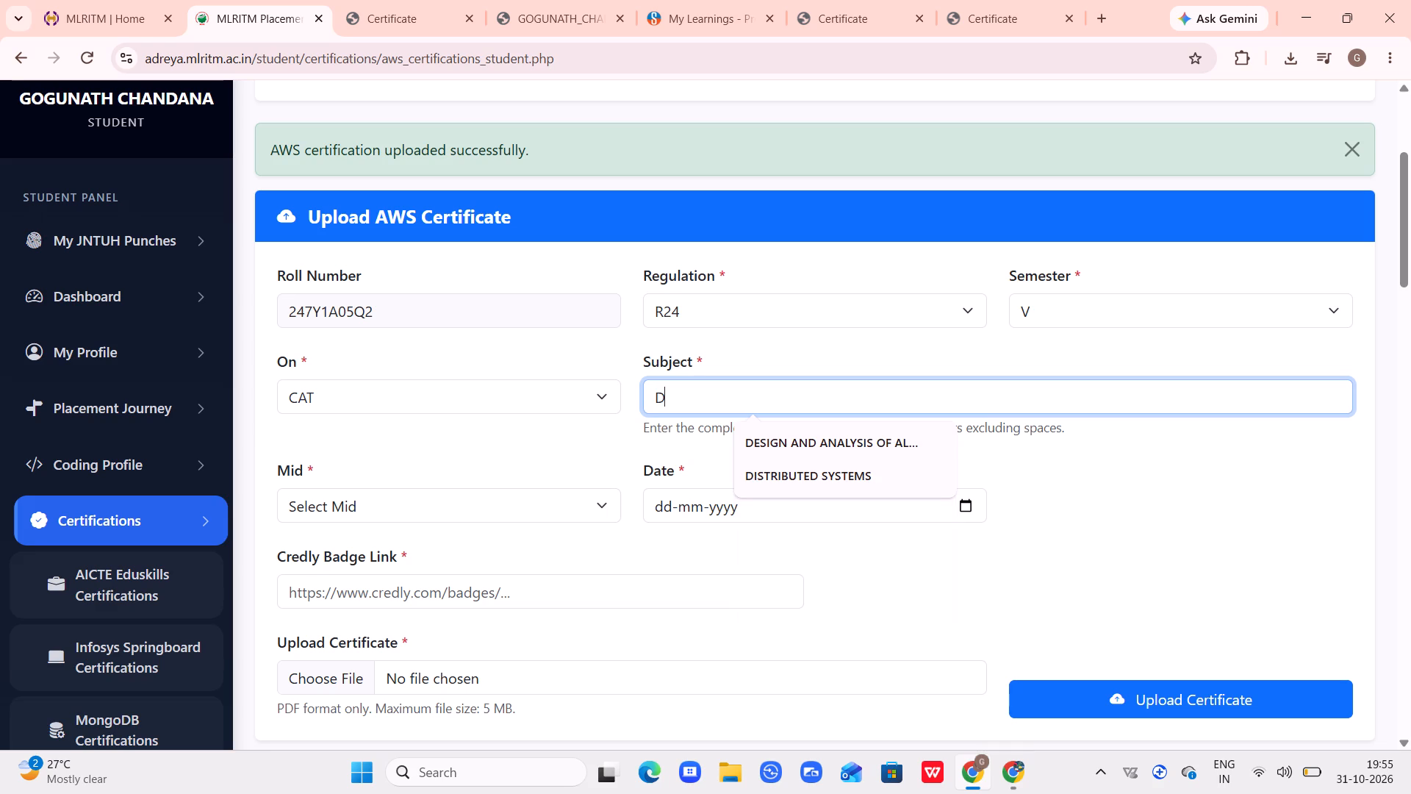
{"action": "left_click", "coordinate": [782, 476]}
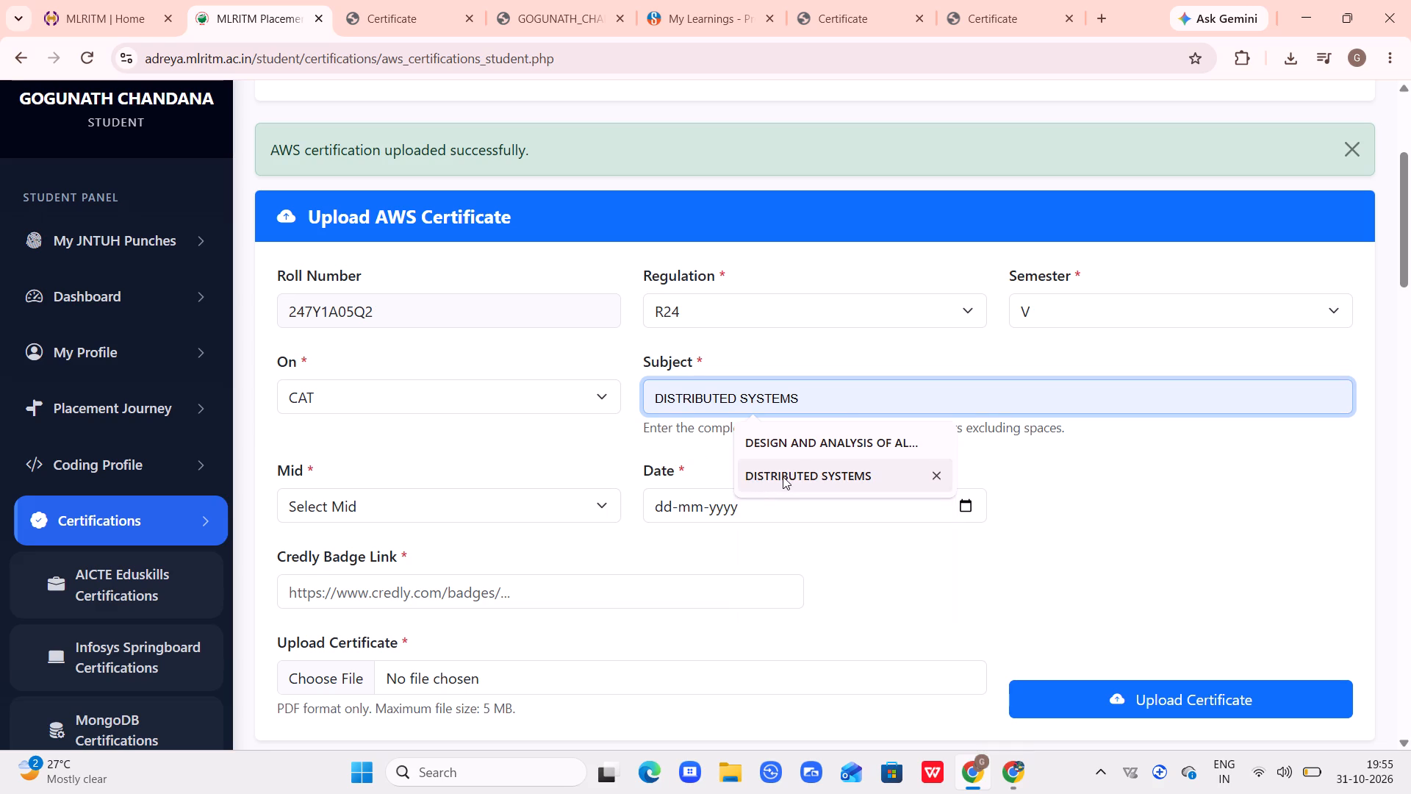
{"action": "left_click", "coordinate": [498, 508]}
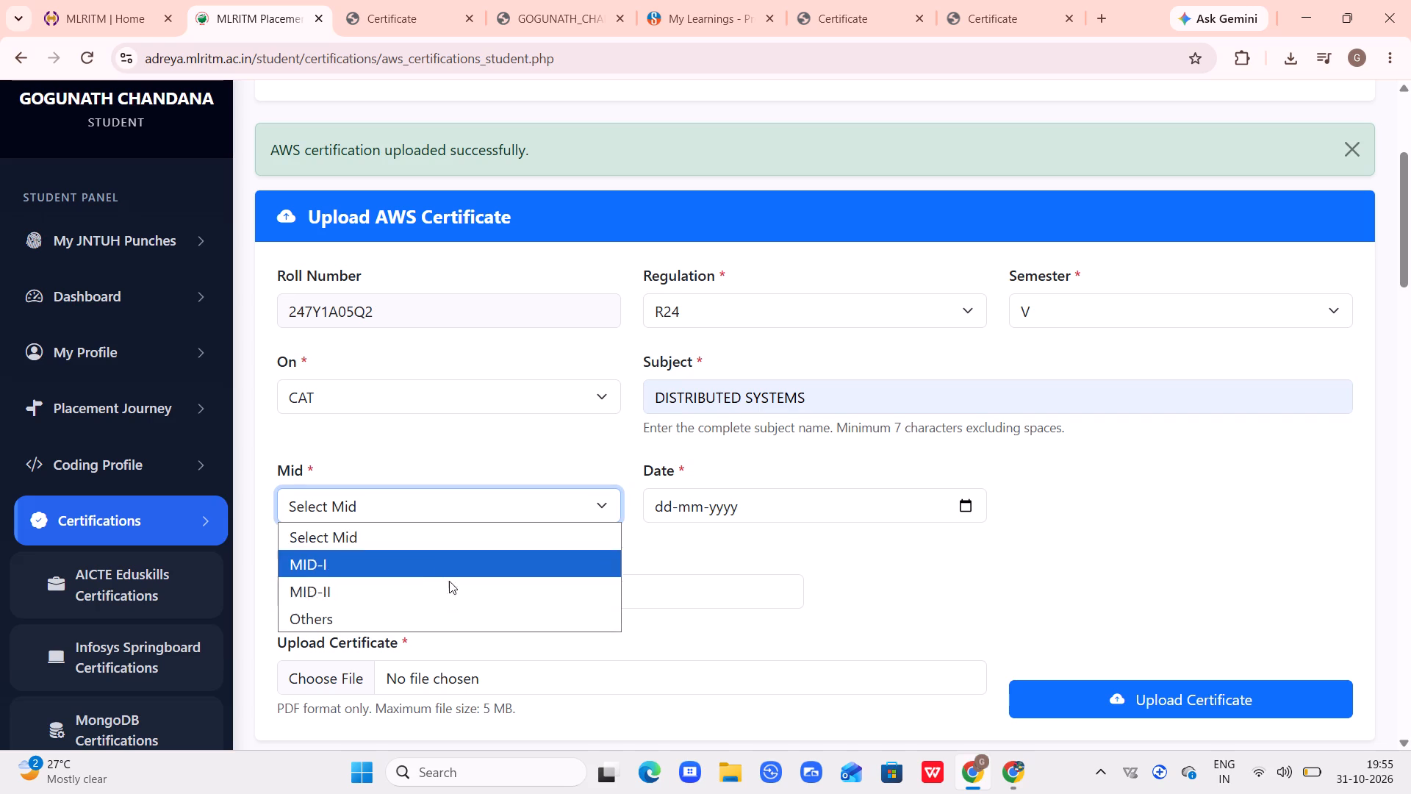
{"action": "left_click", "coordinate": [438, 599]}
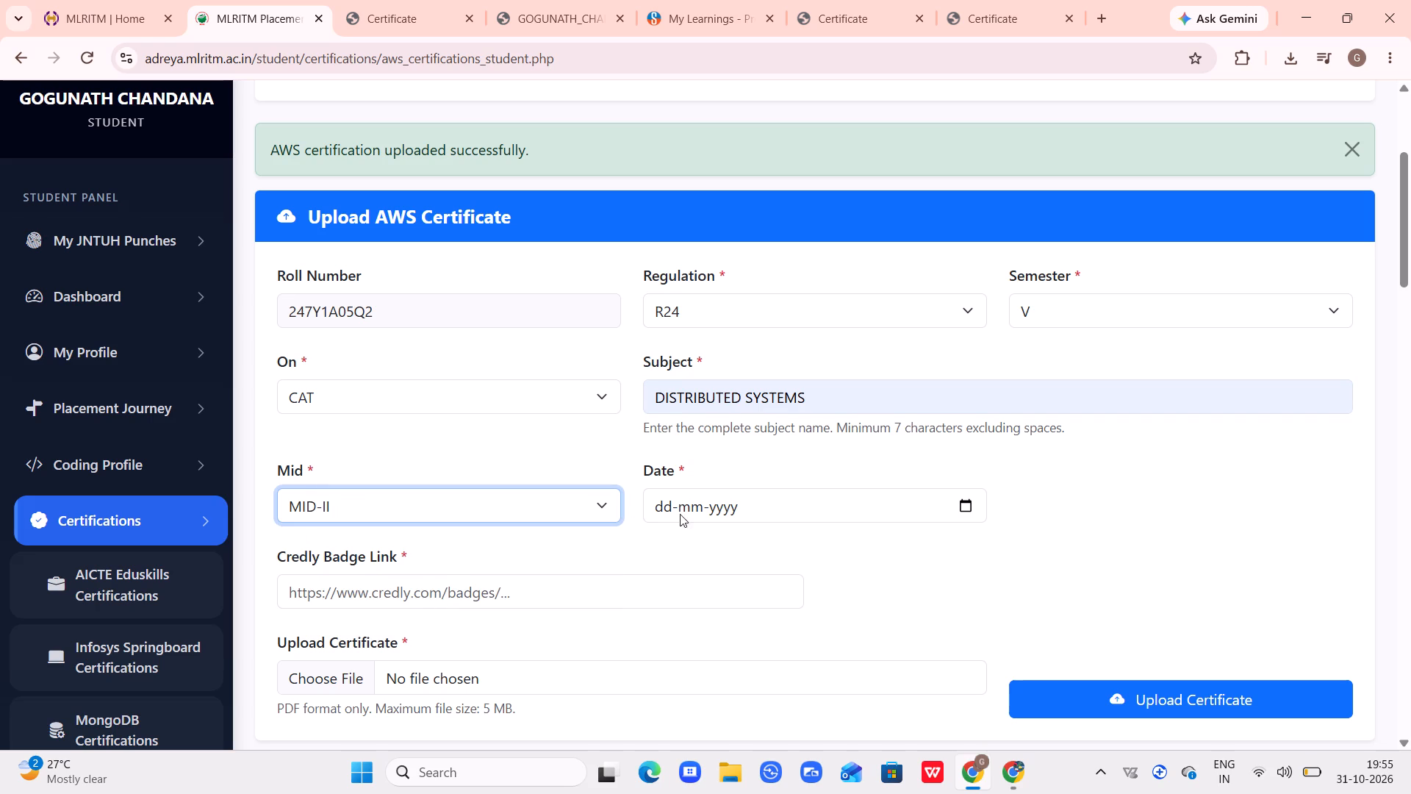
Set the certificate date to 30-10-2006.
{"action": "left_click", "coordinate": [694, 509]}
{"action": "left_click", "coordinate": [663, 500]}
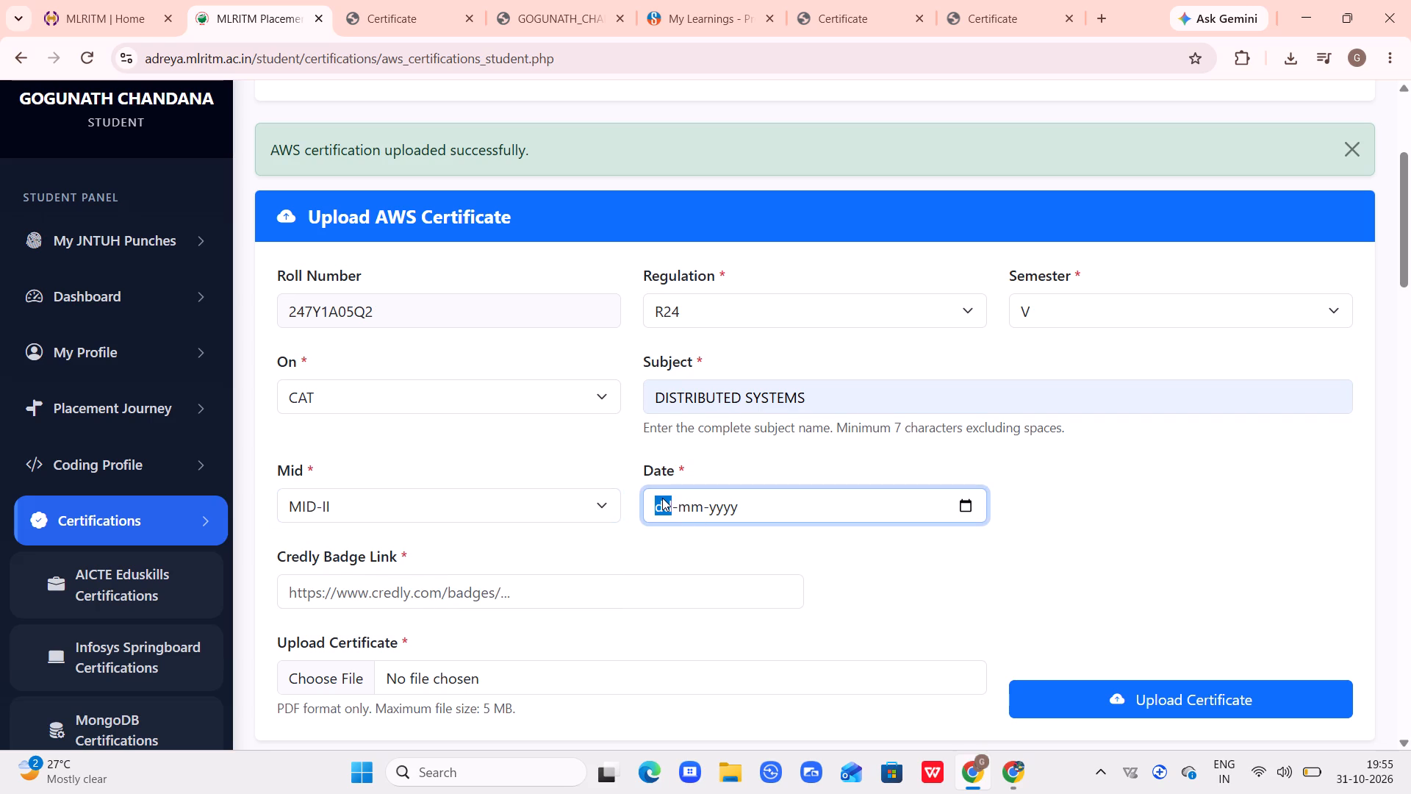
{"action": "key", "text": "3"}
{"action": "key", "text": "0"}
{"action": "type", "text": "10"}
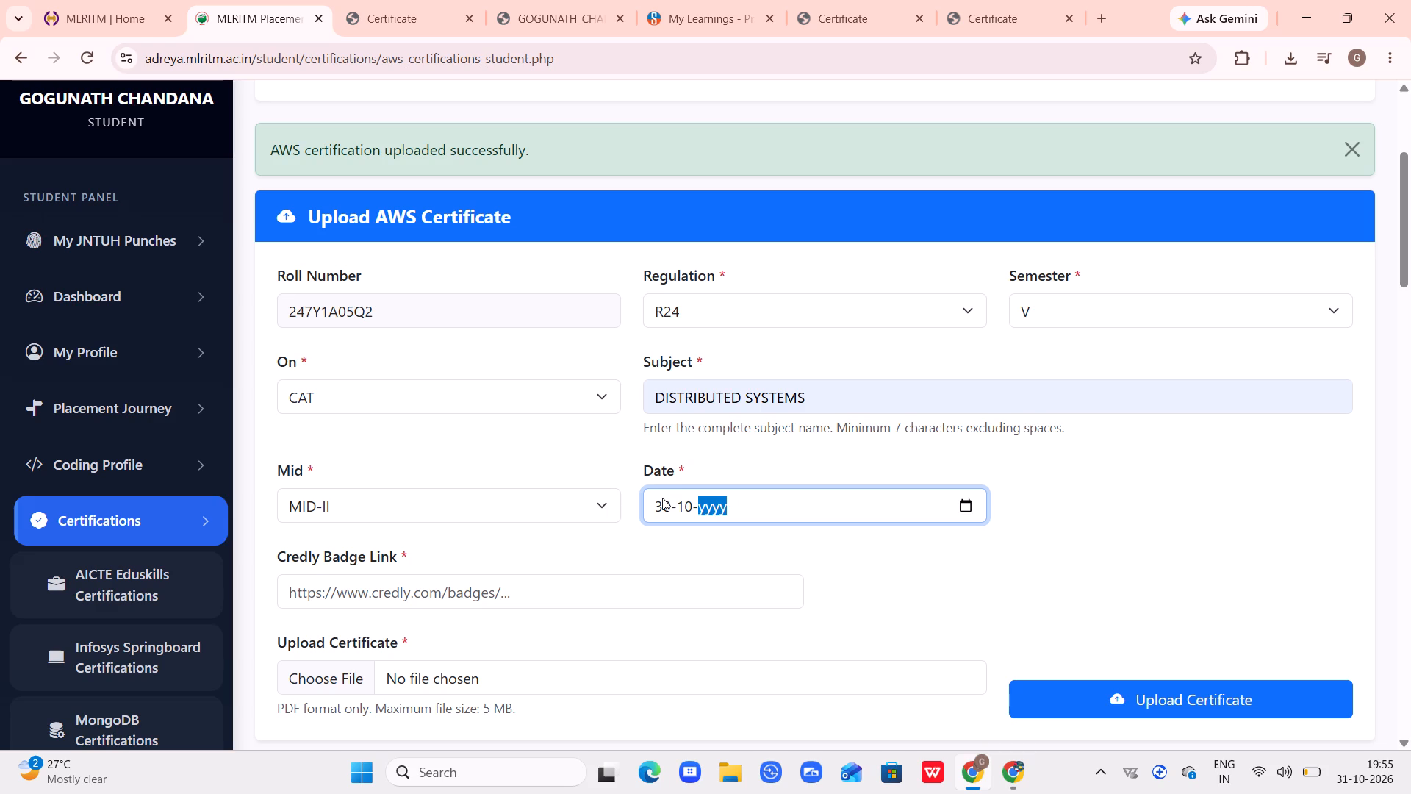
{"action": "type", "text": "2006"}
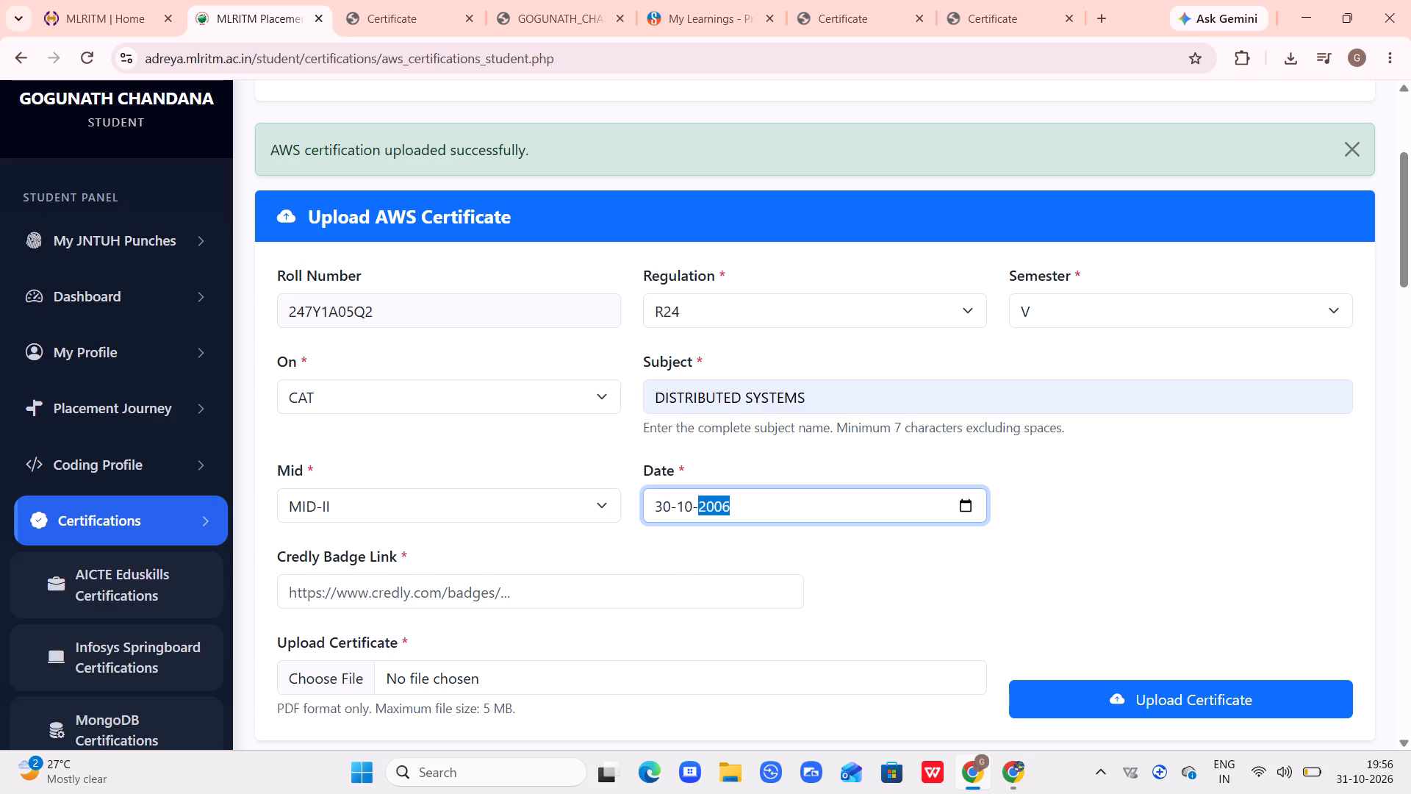
Fill the Credly Badge Link field with the copied badge URL.
{"action": "left_click", "coordinate": [677, 589]}
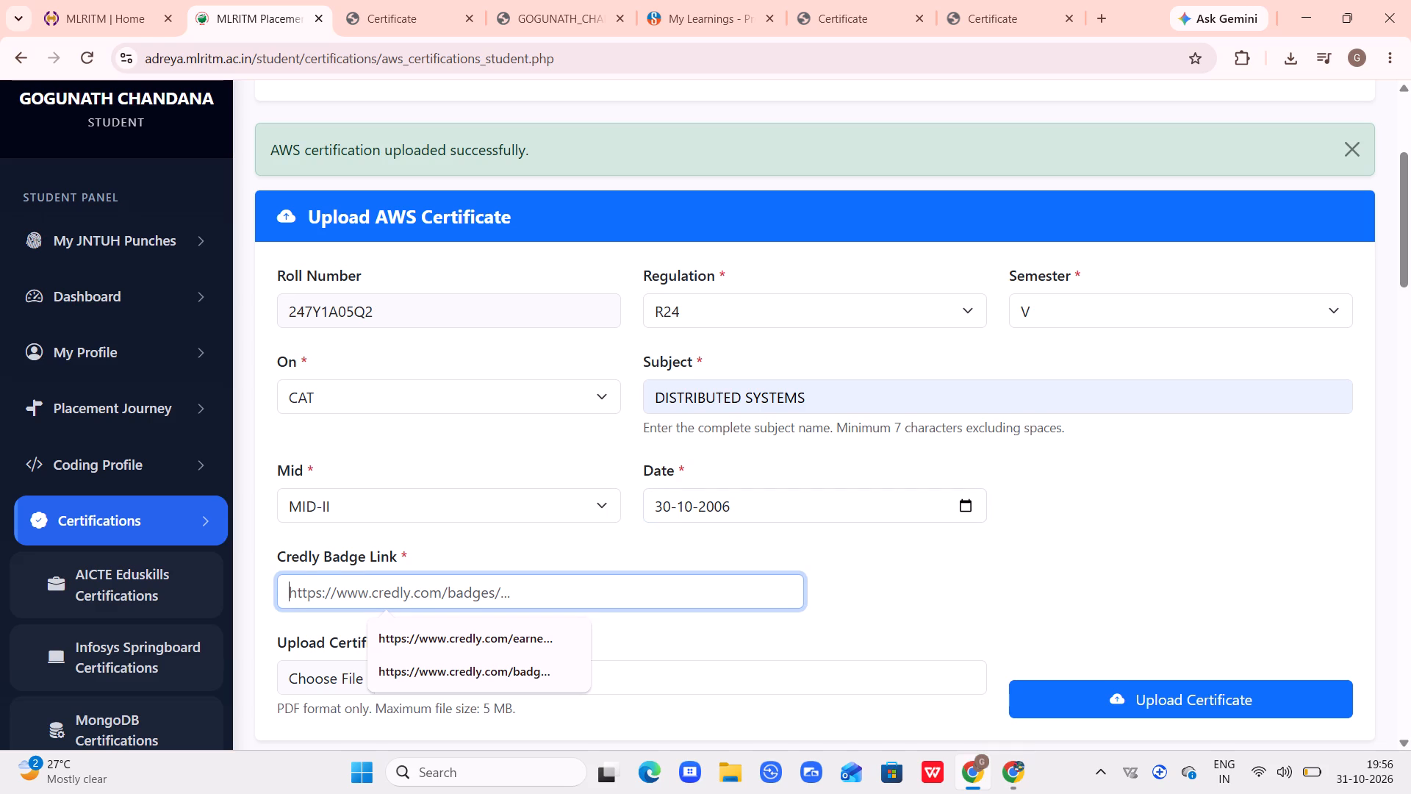
{"action": "key", "text": "ctrl+v"}
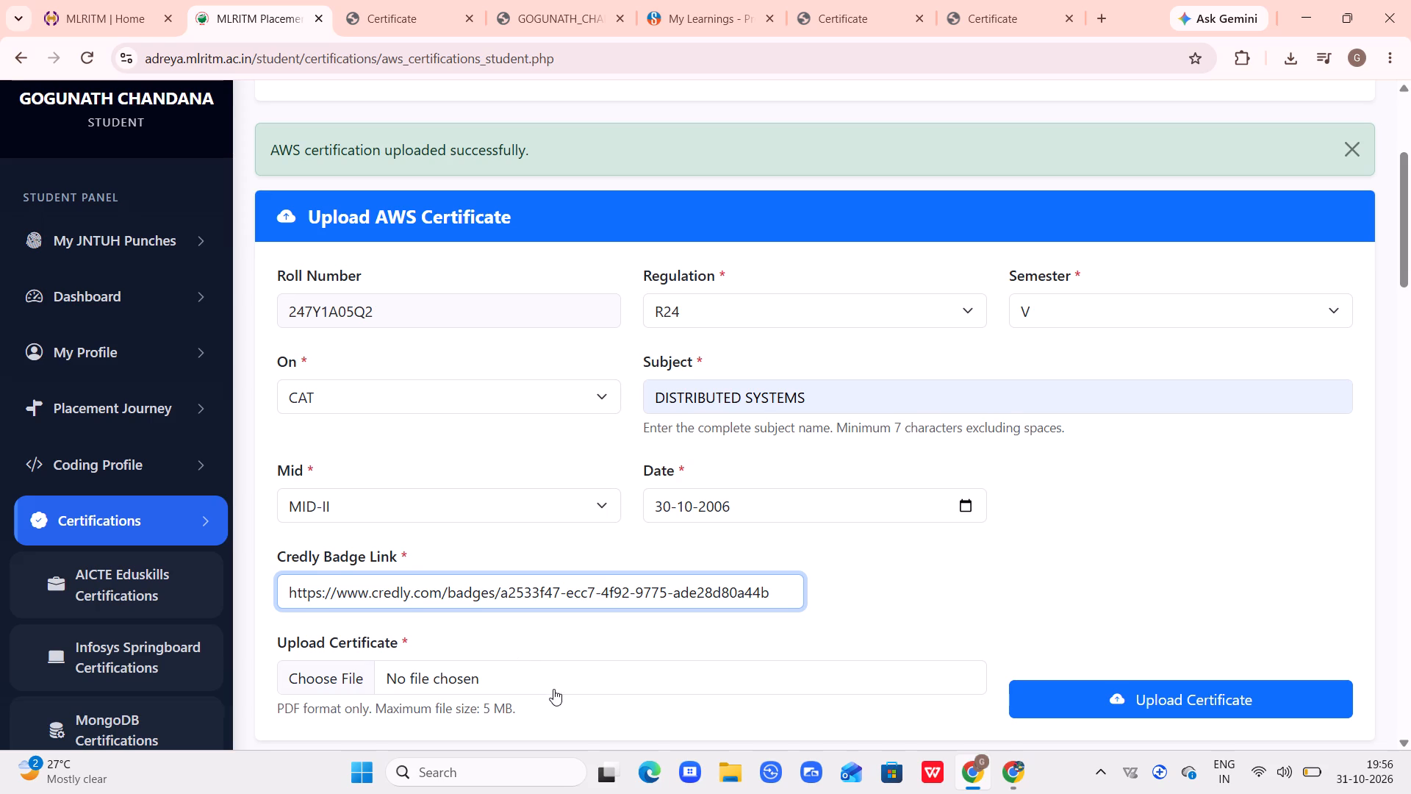
Attach the AWS Academy Graduate Machine Learning Foundations Training Badge PDF from the Downloads folder as the certificate file.
{"action": "scroll", "coordinate": [554, 639], "scroll_direction": "down", "scroll_amount": 1}
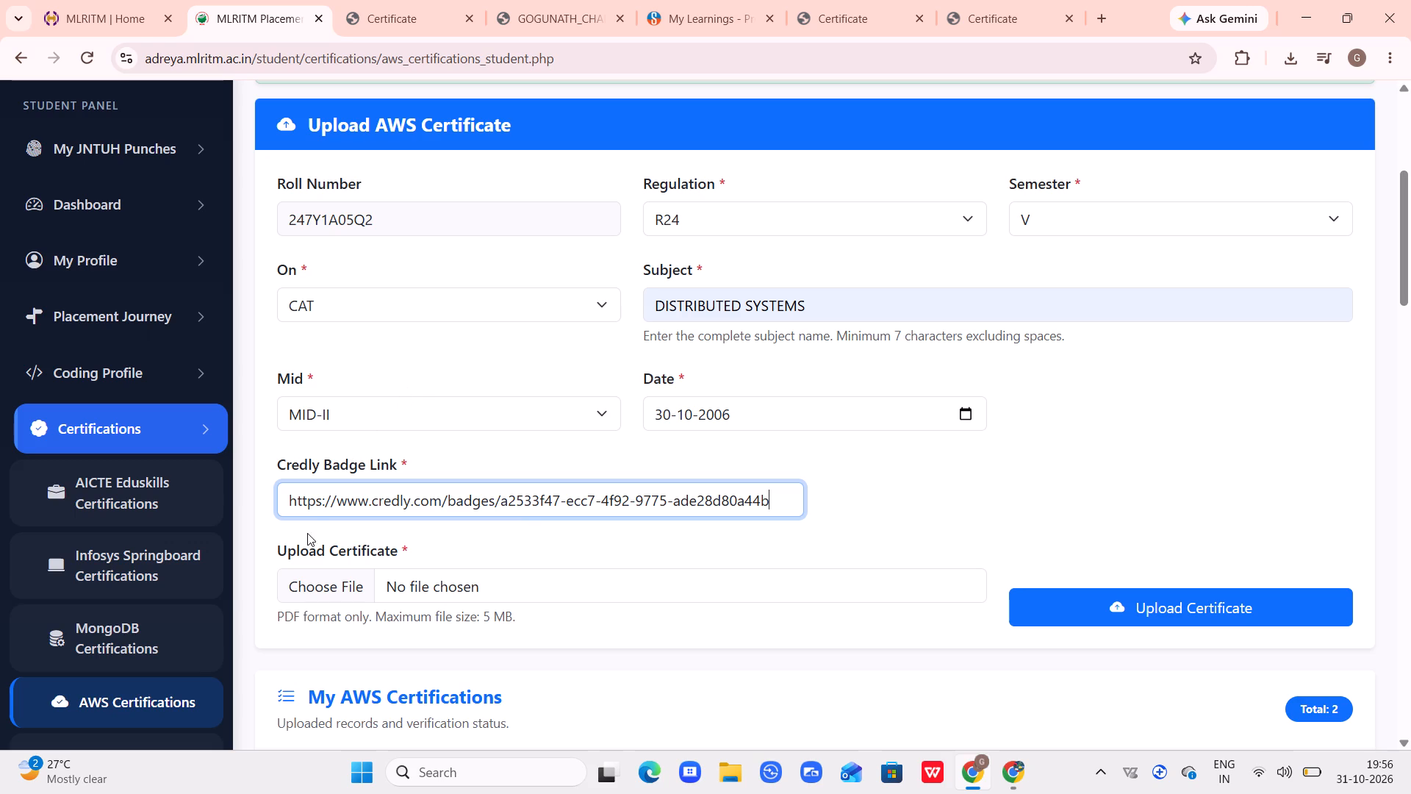
{"action": "left_click", "coordinate": [319, 593]}
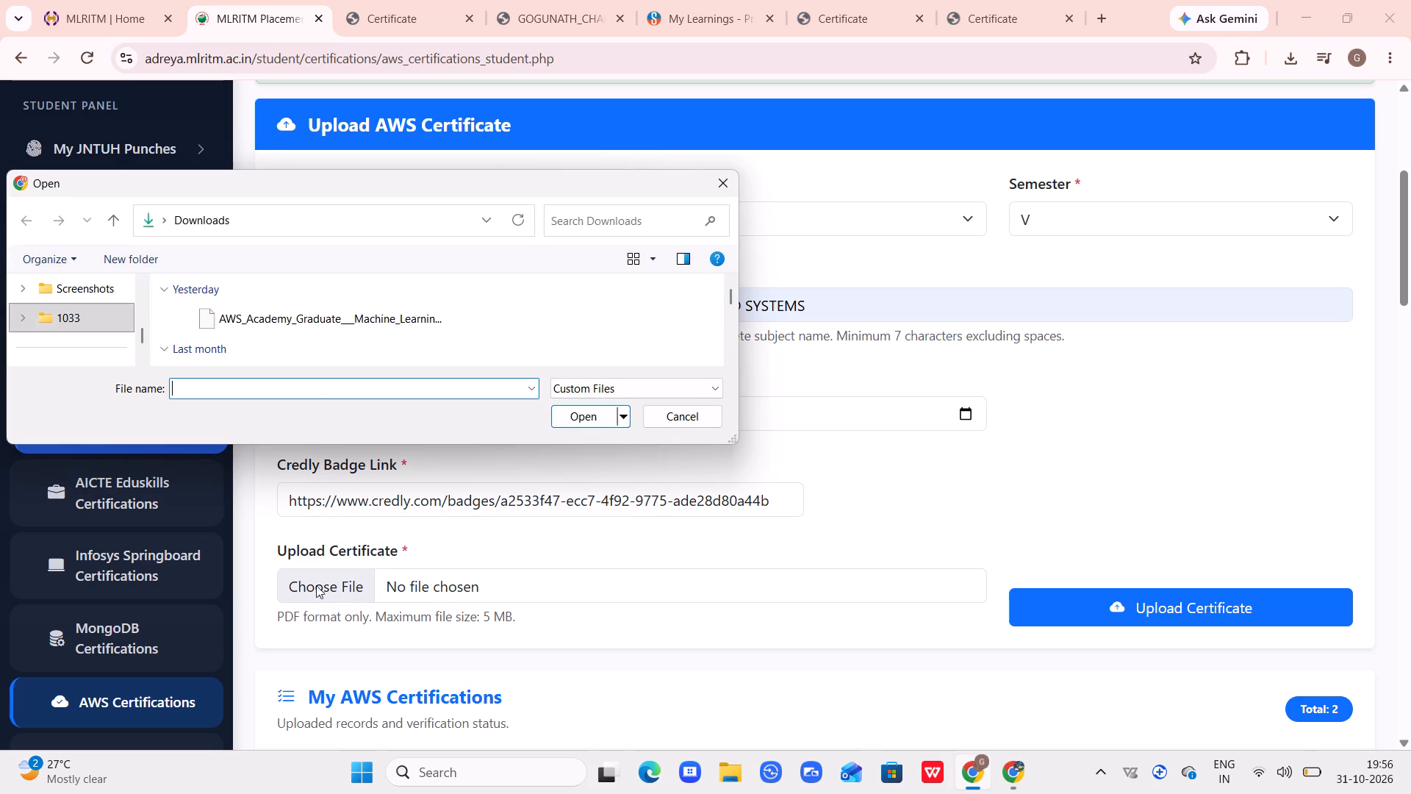
{"action": "left_click", "coordinate": [331, 328]}
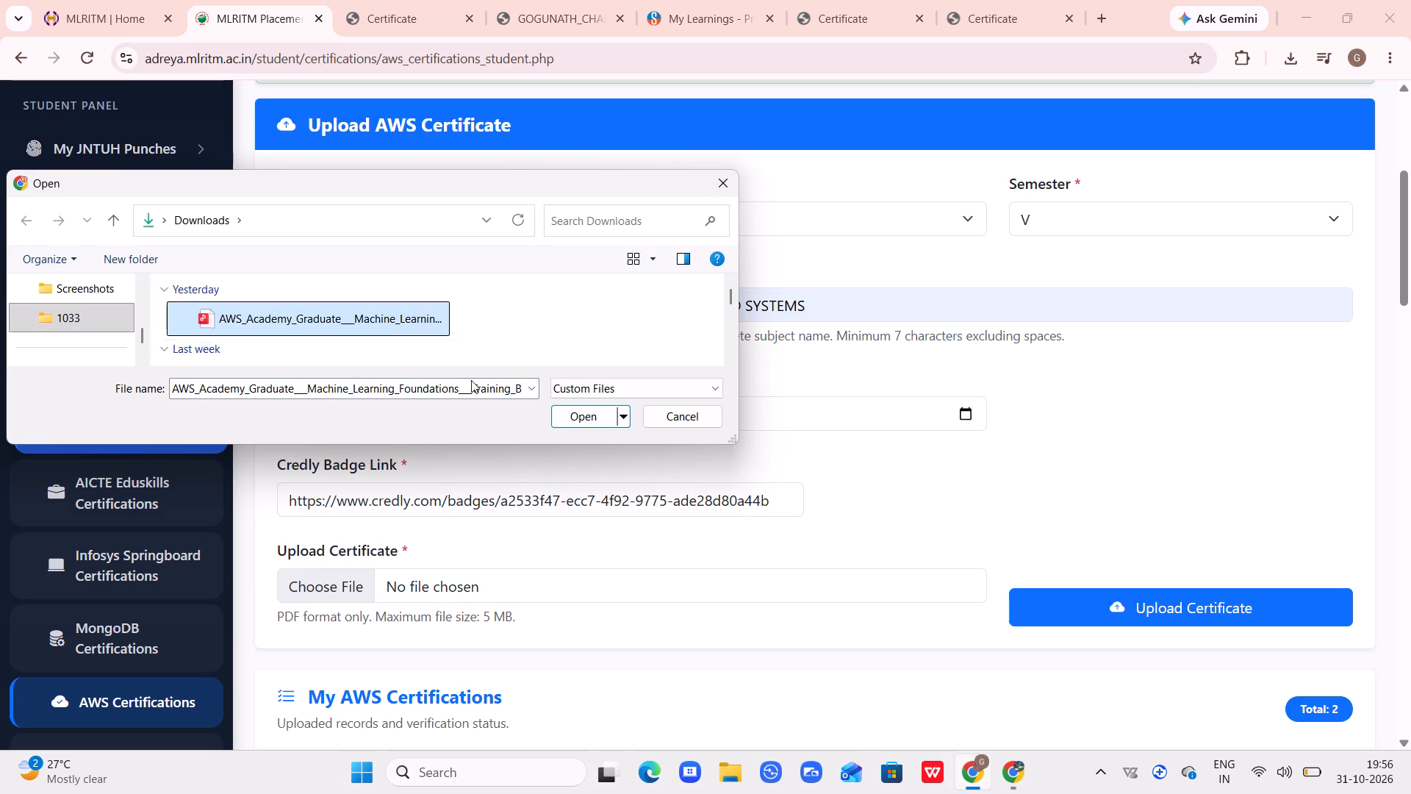
{"action": "left_click", "coordinate": [568, 419]}
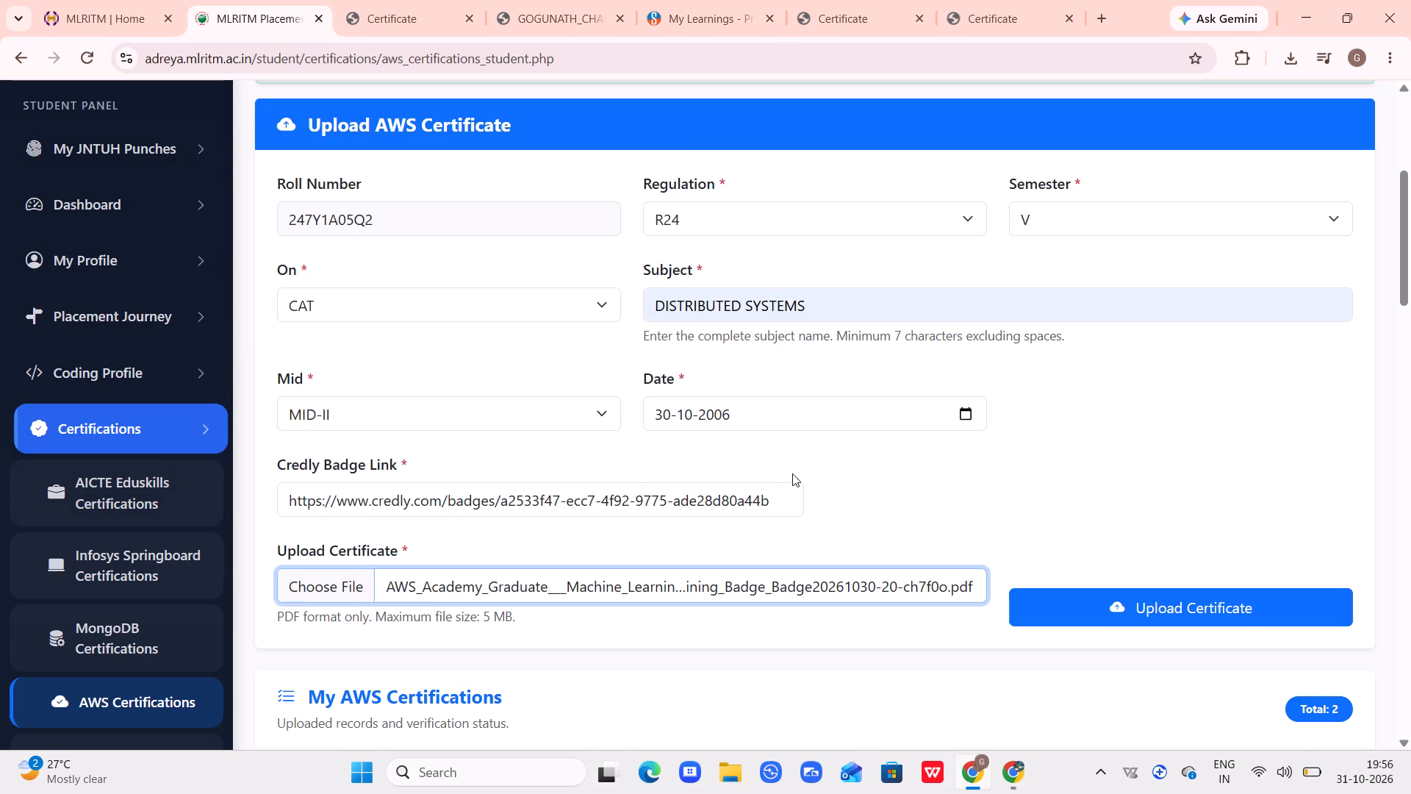
Correct the certificate date to 30-10-2026.
{"action": "scroll", "coordinate": [1174, 516], "scroll_direction": "down", "scroll_amount": 1}
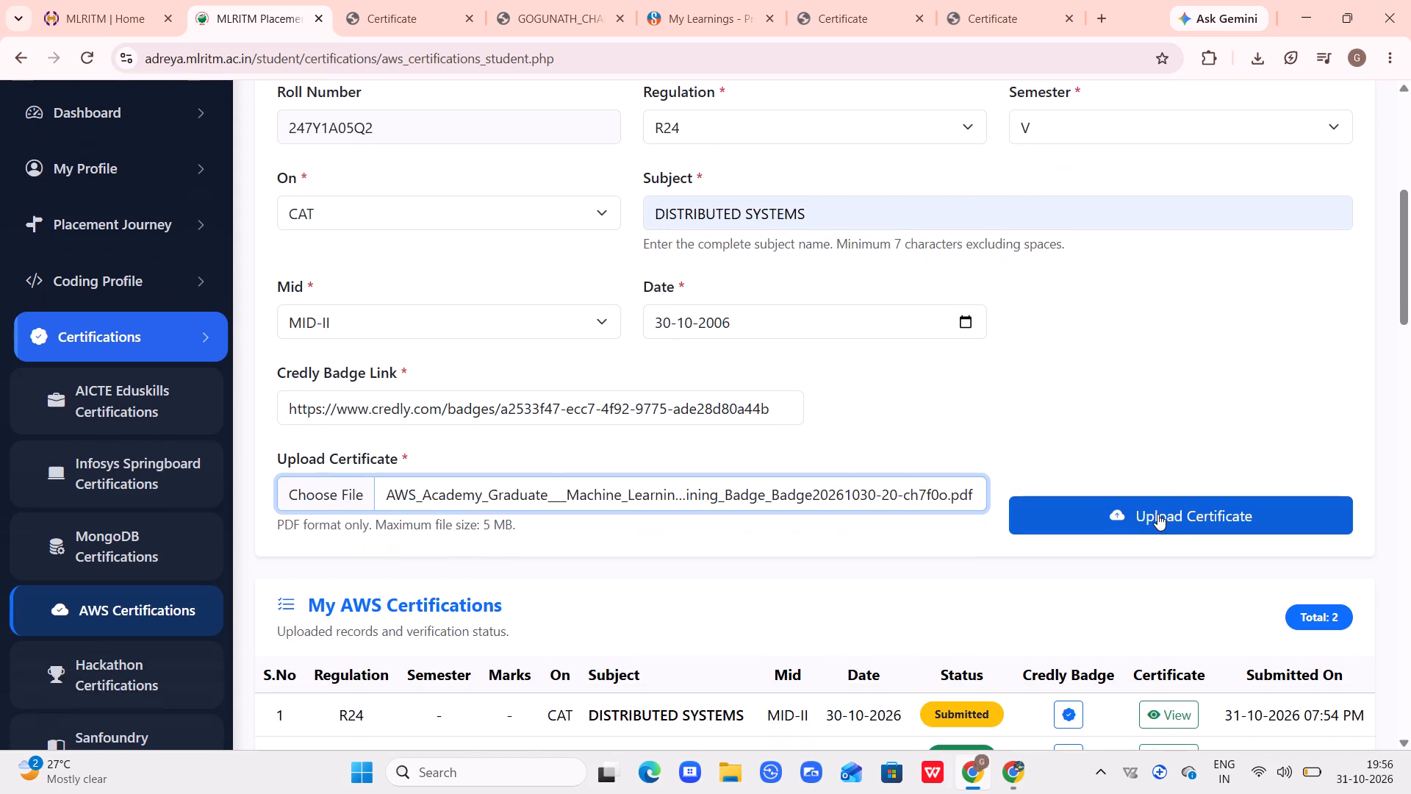
{"action": "left_click", "coordinate": [760, 318]}
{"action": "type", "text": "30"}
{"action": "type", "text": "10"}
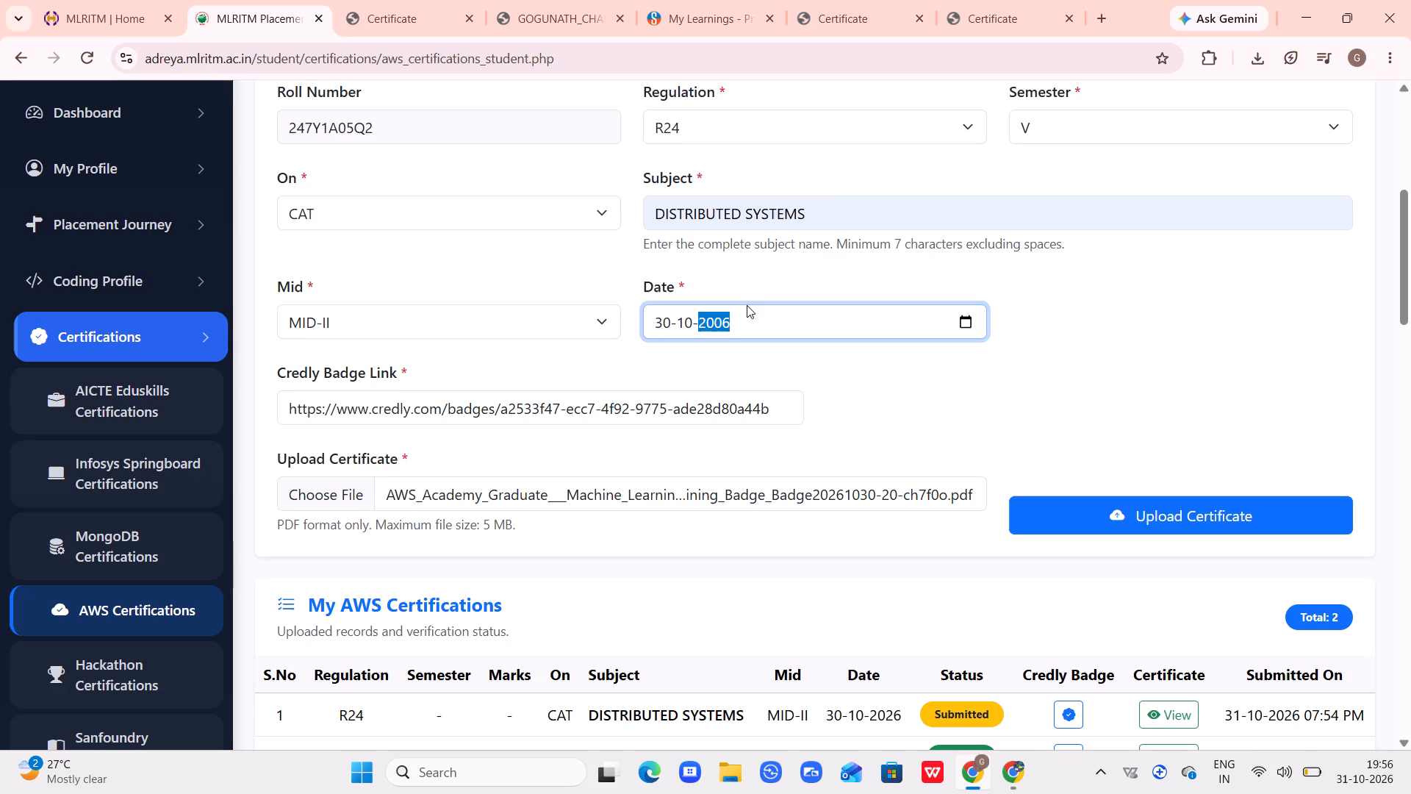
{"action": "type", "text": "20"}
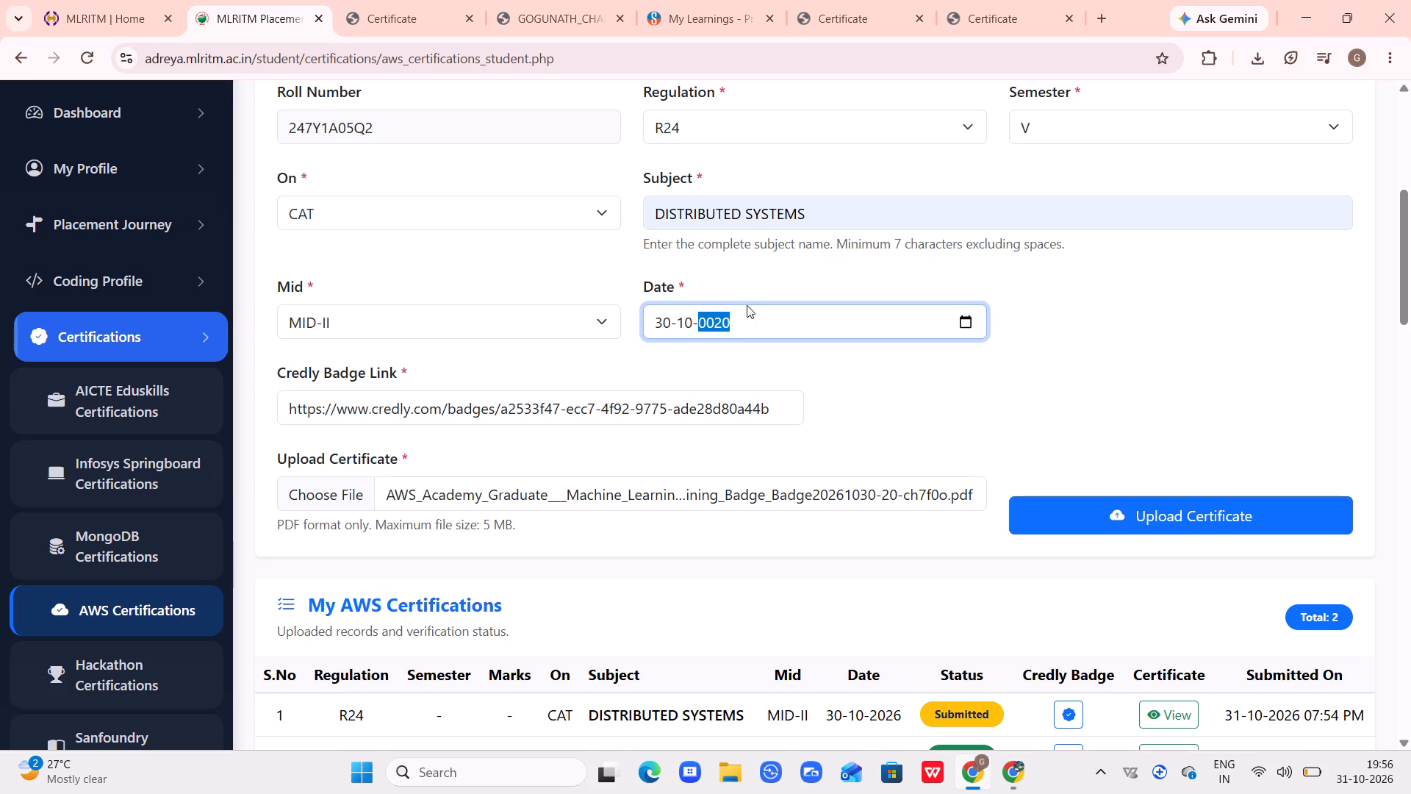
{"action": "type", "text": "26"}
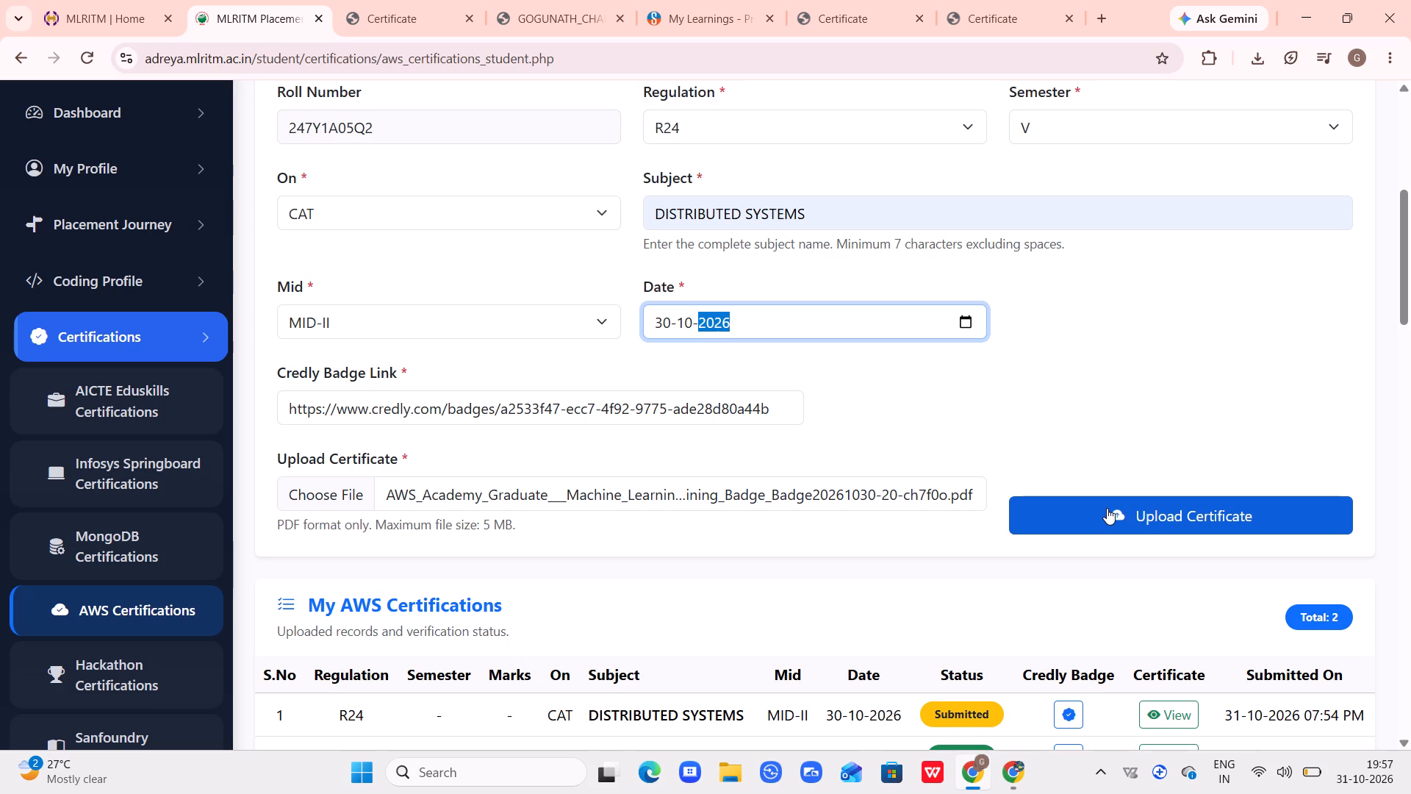
Submit the completed AWS certificate entry and check the newest Distributed Systems MID-II record under My AWS Certifications.
{"action": "left_click", "coordinate": [1107, 508]}
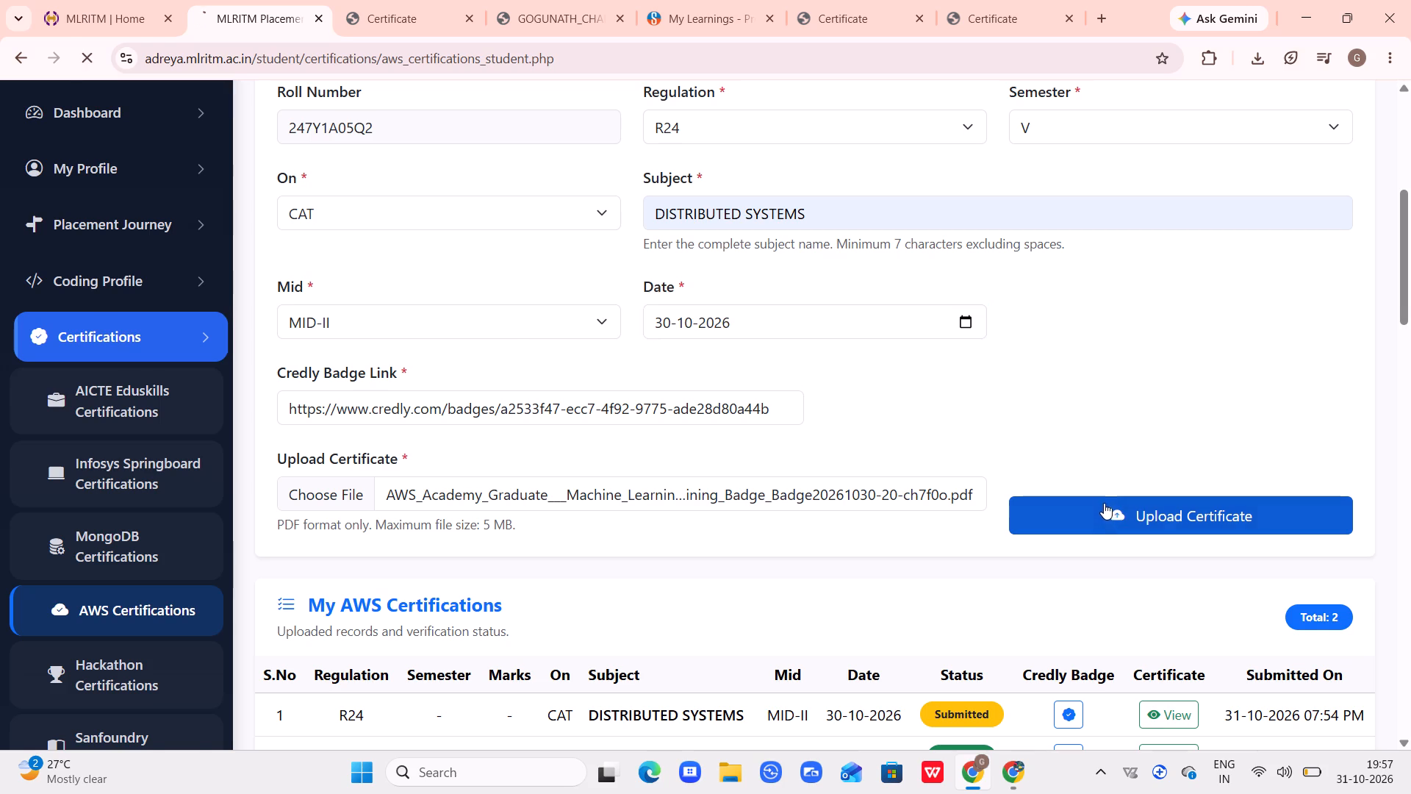
{"action": "scroll", "coordinate": [722, 549], "scroll_direction": "down", "scroll_amount": 3}
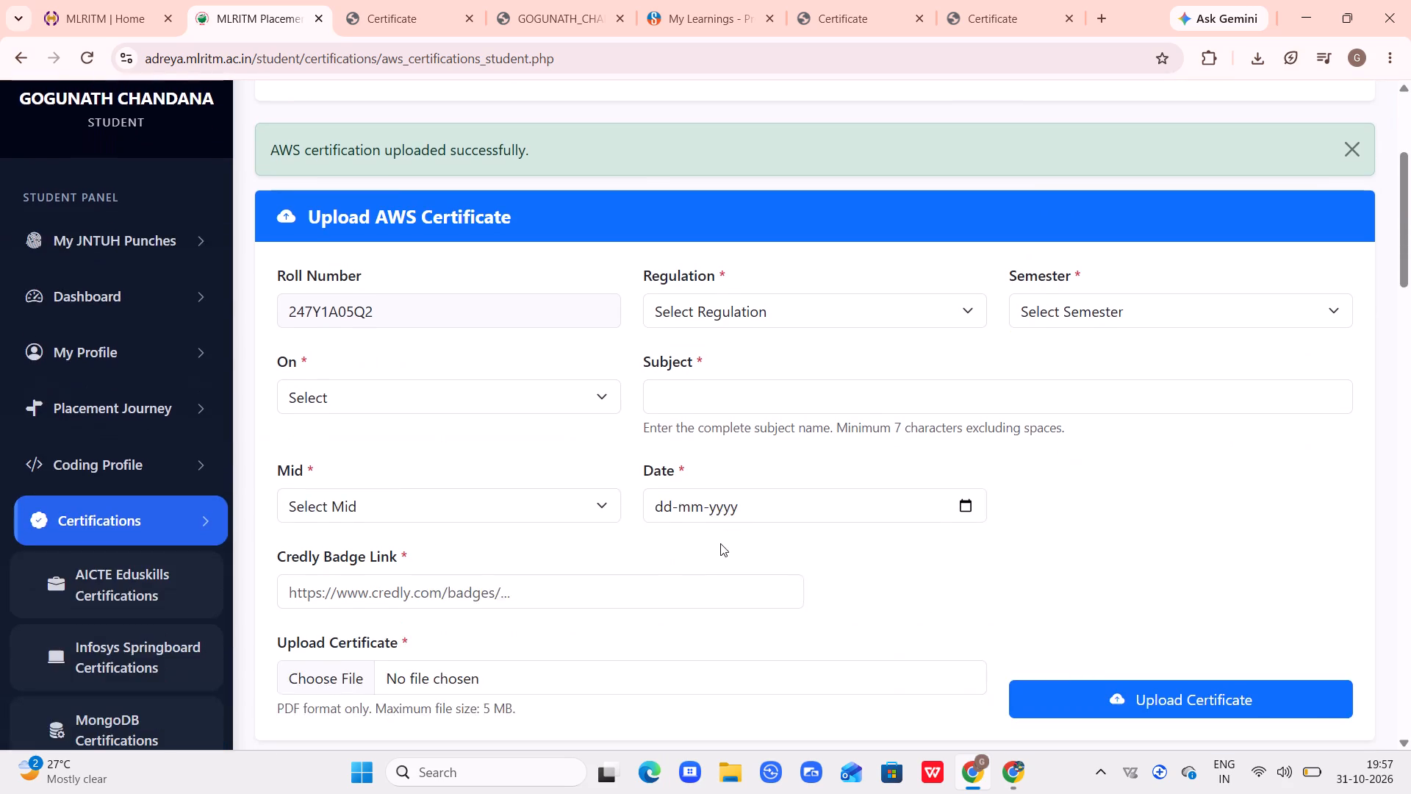
{"action": "scroll", "coordinate": [720, 543], "scroll_direction": "down", "scroll_amount": 4}
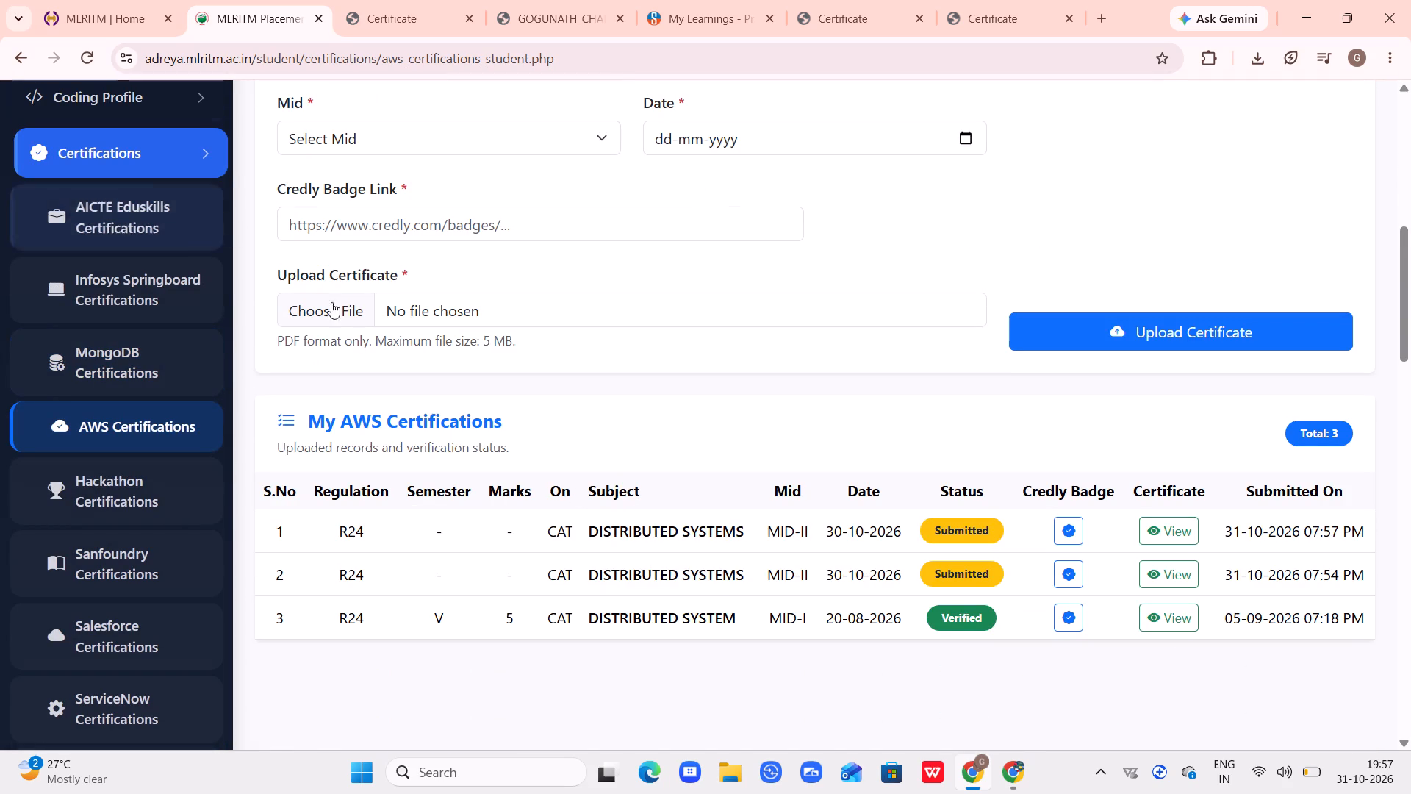
{"action": "left_click", "coordinate": [998, 529]}
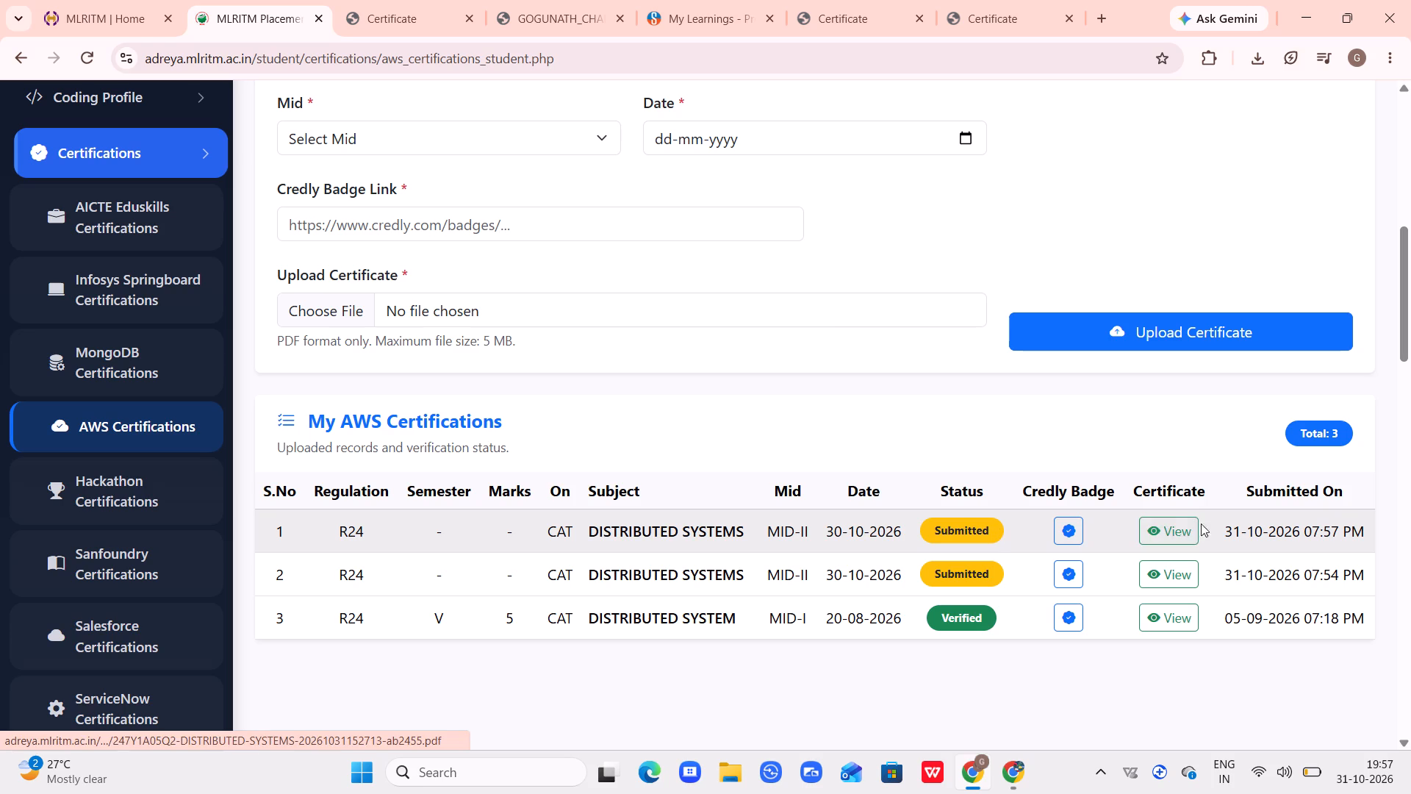
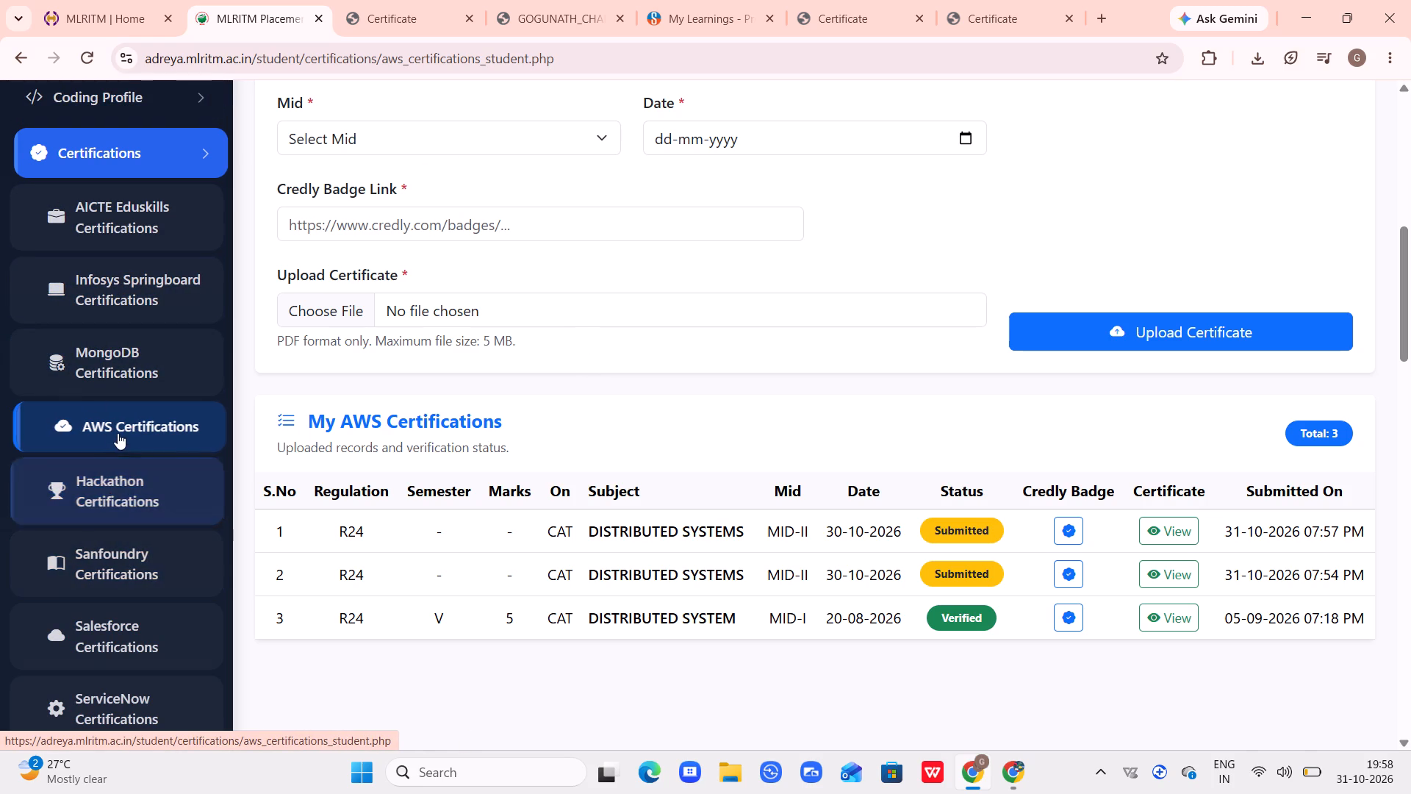
Start a new AICTE EduSkills certification entry with regulation R24, On set to LAB and semester V.
{"action": "left_click", "coordinate": [167, 220]}
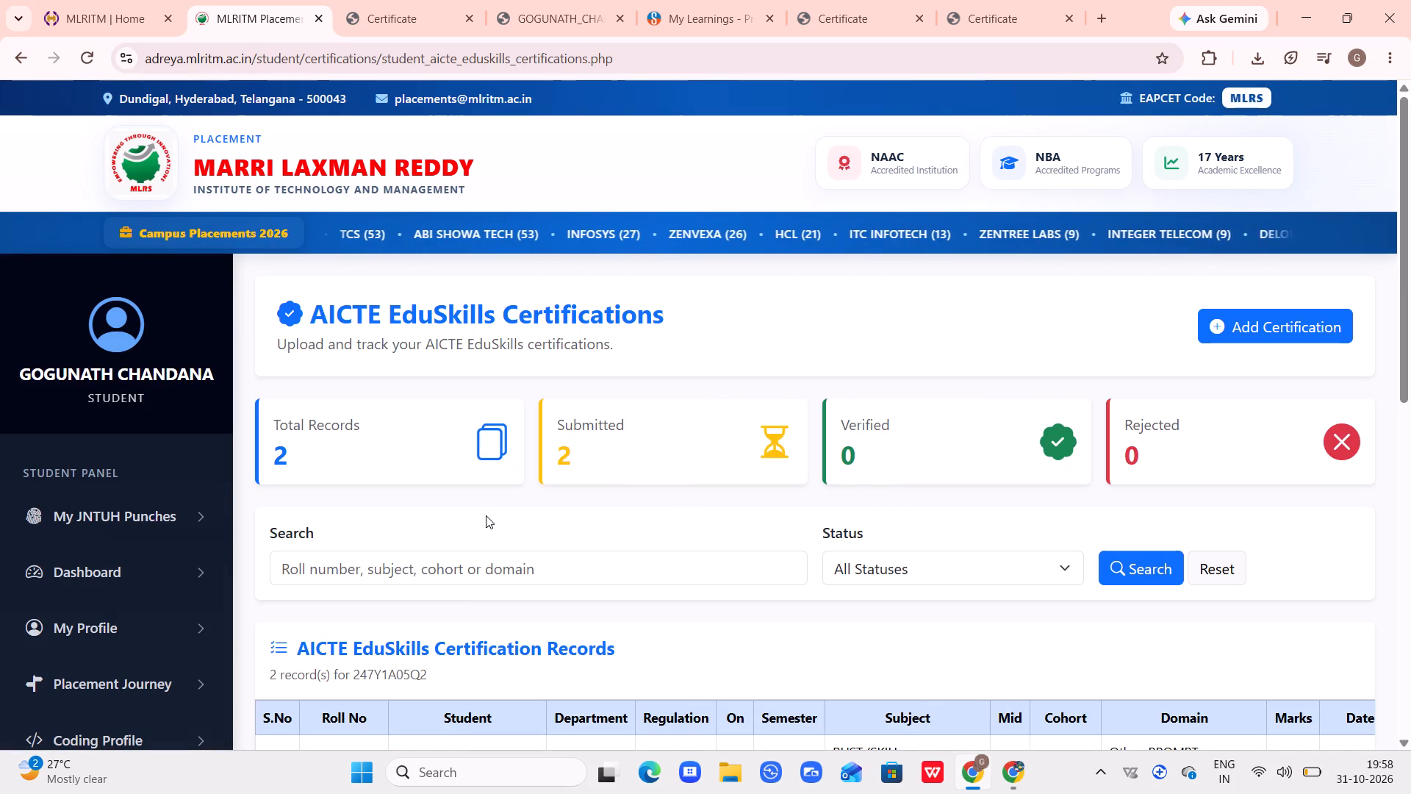
{"action": "scroll", "coordinate": [488, 507], "scroll_direction": "down", "scroll_amount": 4}
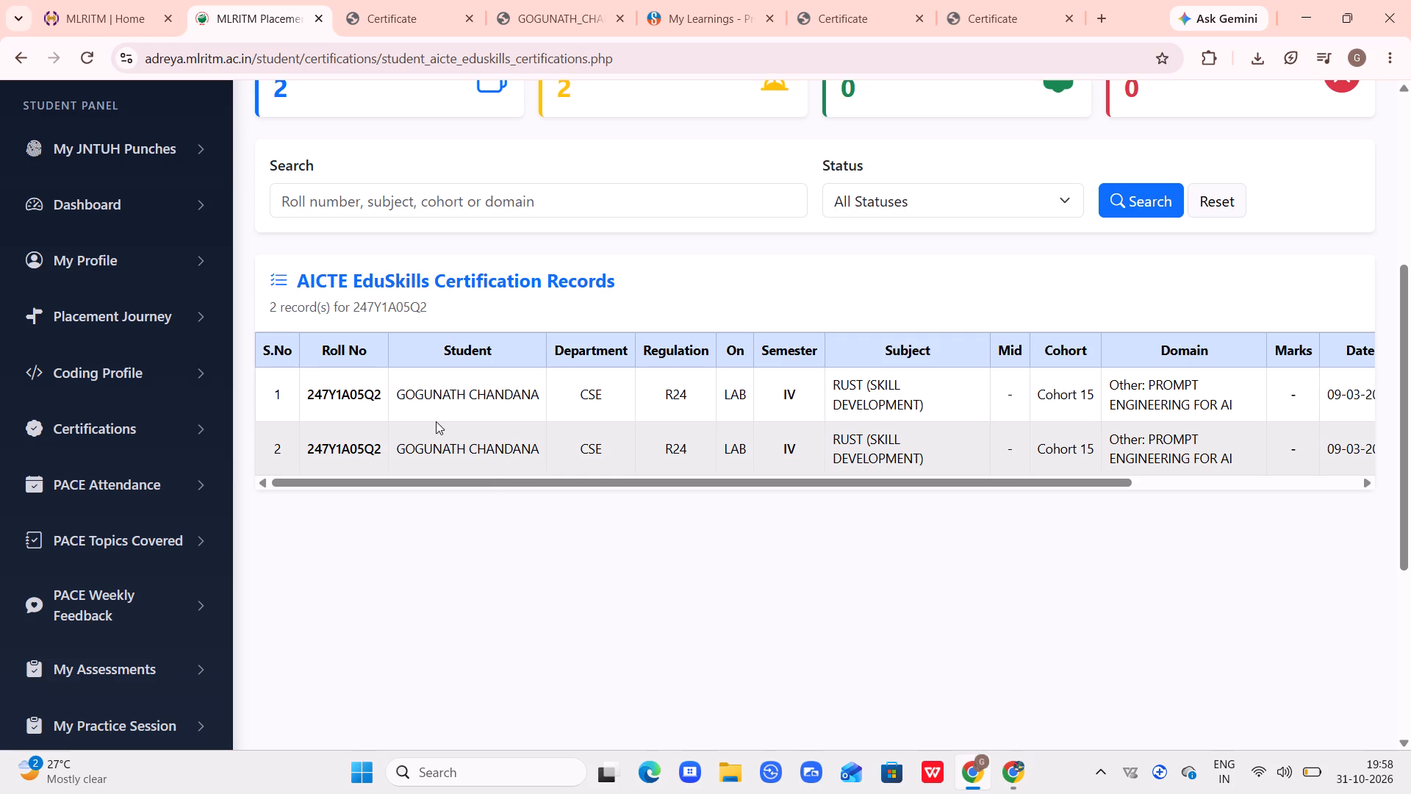
{"action": "scroll", "coordinate": [436, 416], "scroll_direction": "up", "scroll_amount": 1}
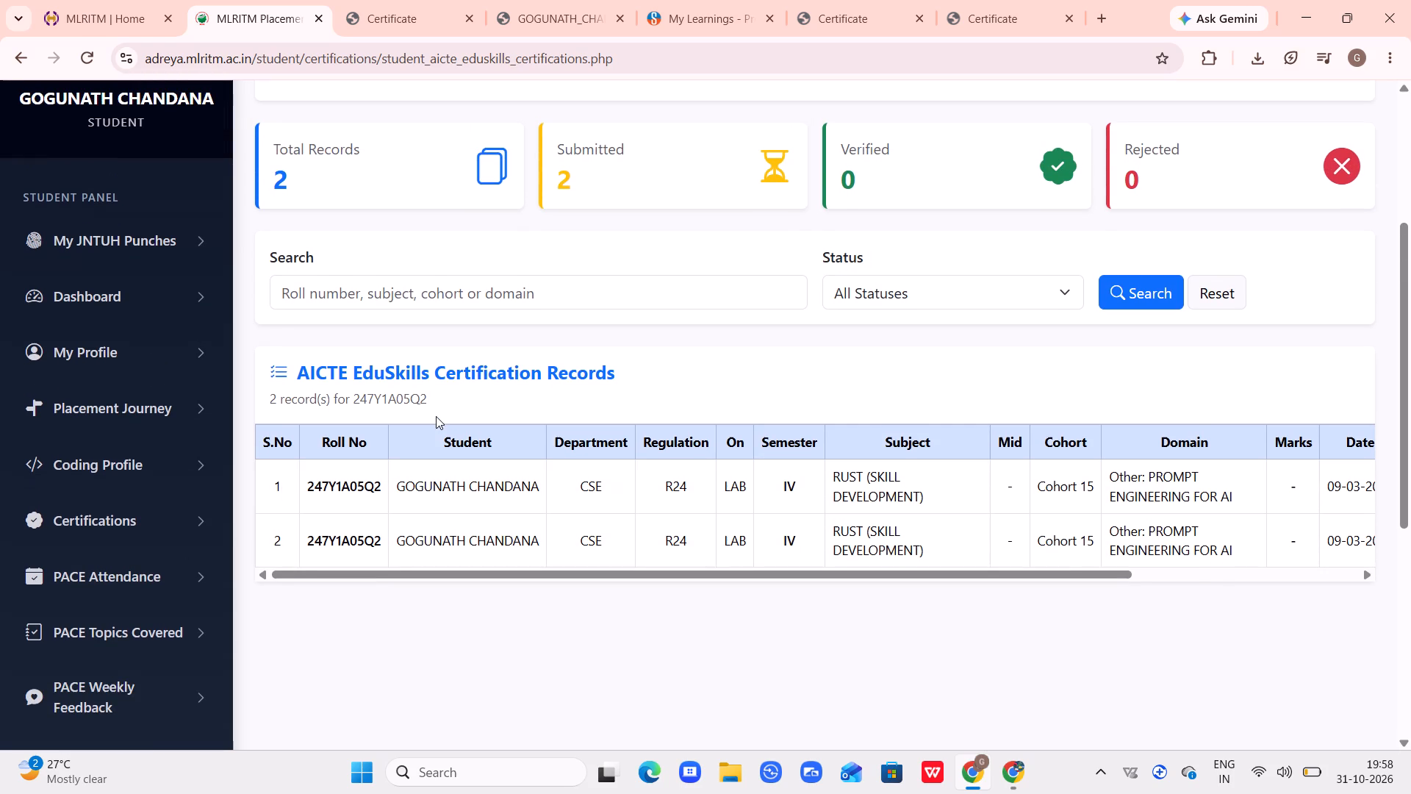
{"action": "scroll", "coordinate": [436, 416], "scroll_direction": "up", "scroll_amount": 1}
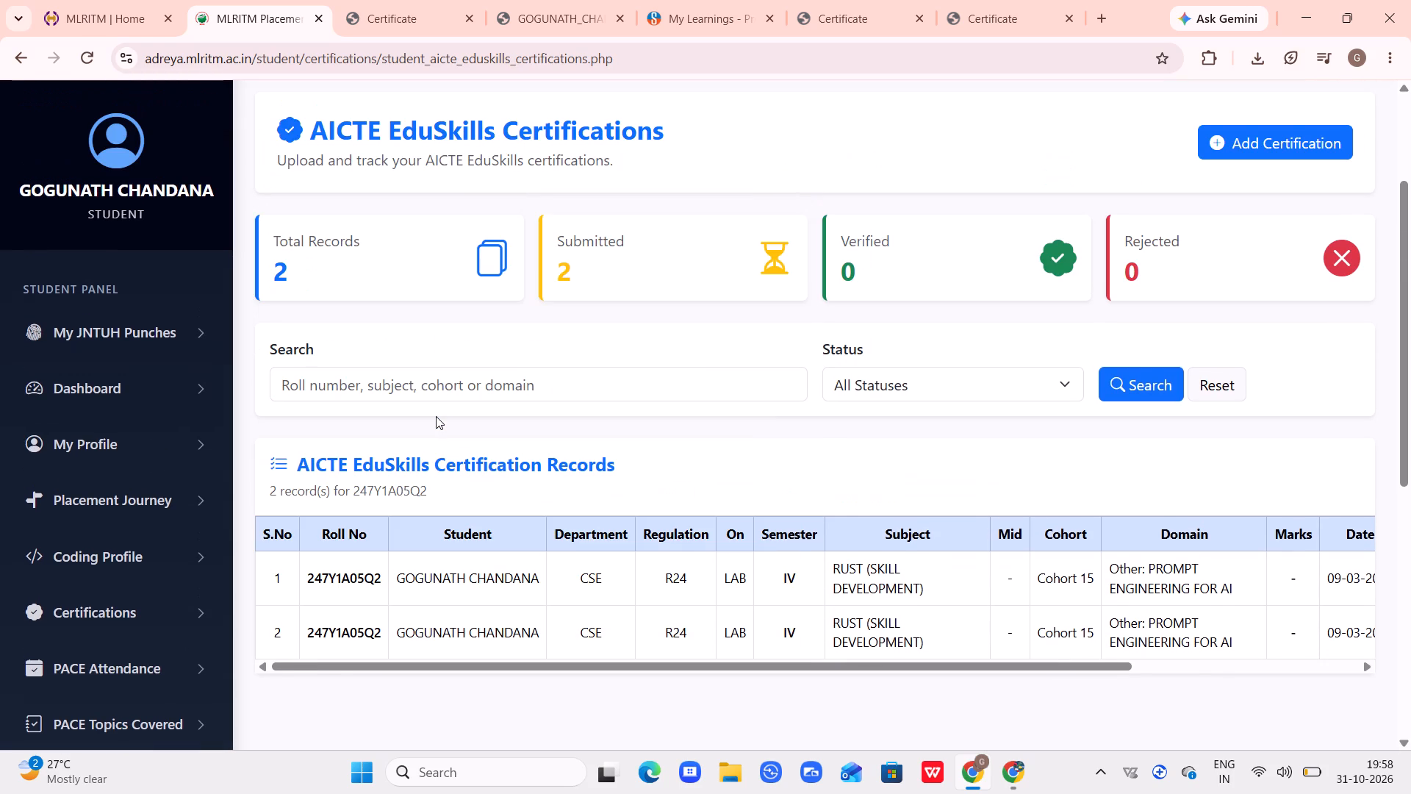
{"action": "scroll", "coordinate": [436, 416], "scroll_direction": "up", "scroll_amount": 1}
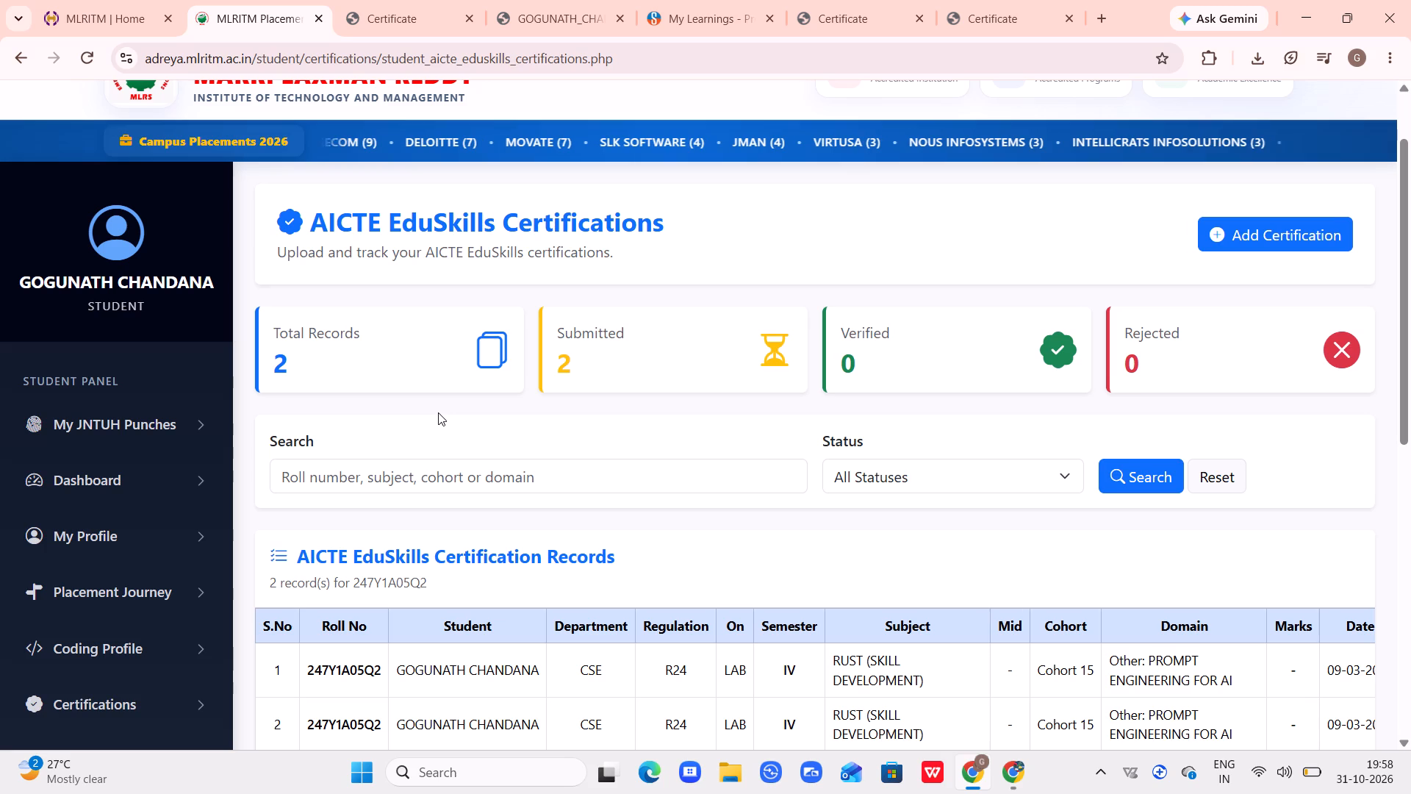
{"action": "scroll", "coordinate": [438, 412], "scroll_direction": "up", "scroll_amount": 2}
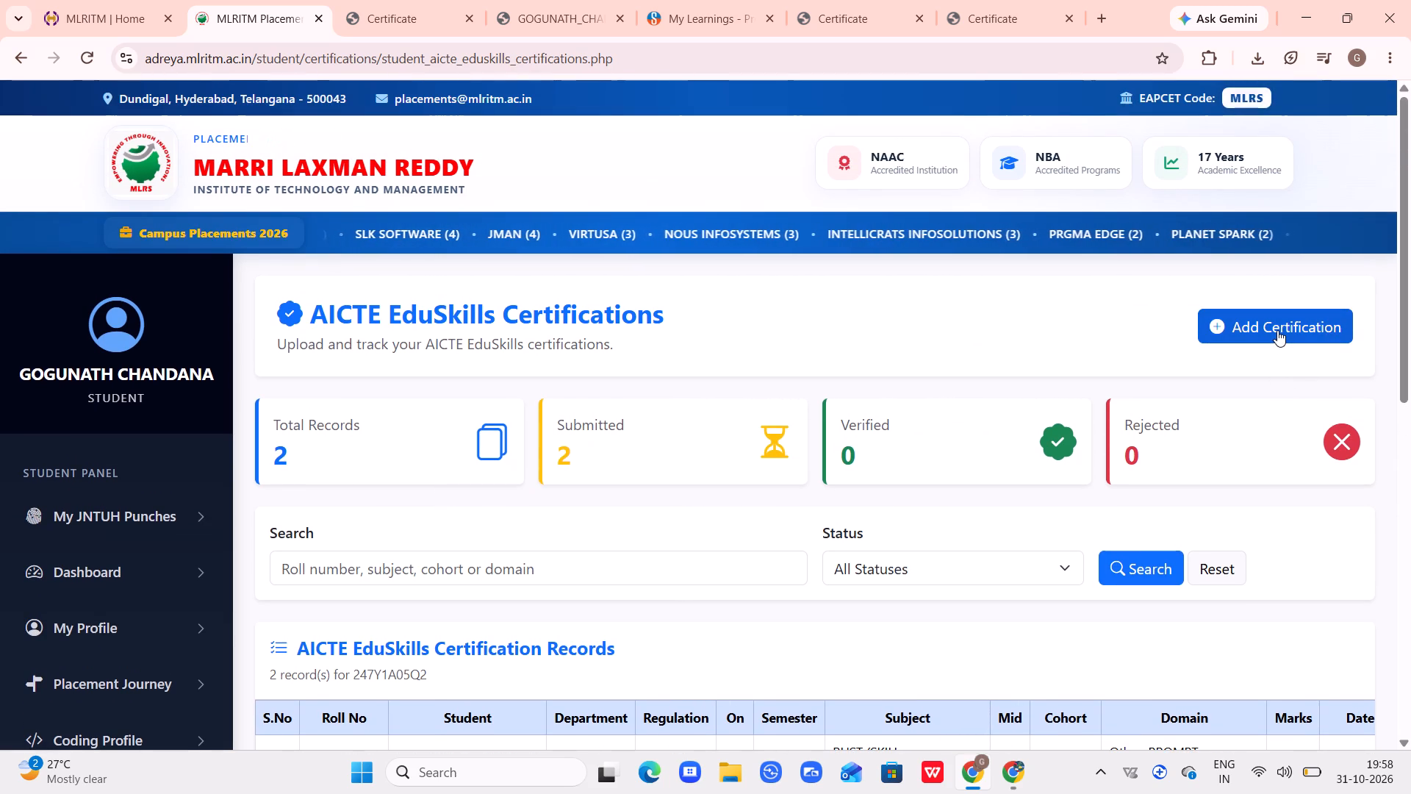
{"action": "left_click", "coordinate": [1277, 330]}
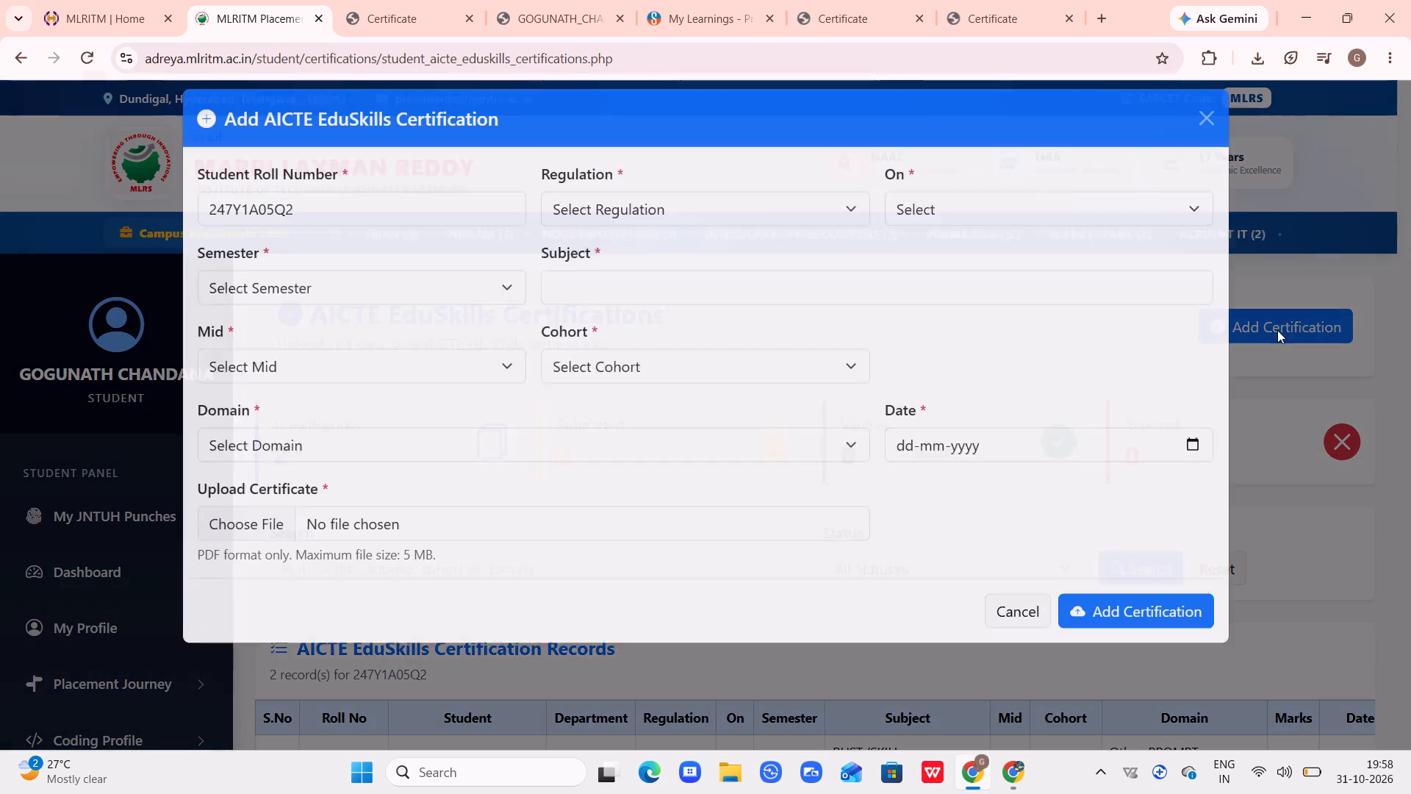
{"action": "left_click", "coordinate": [729, 234]}
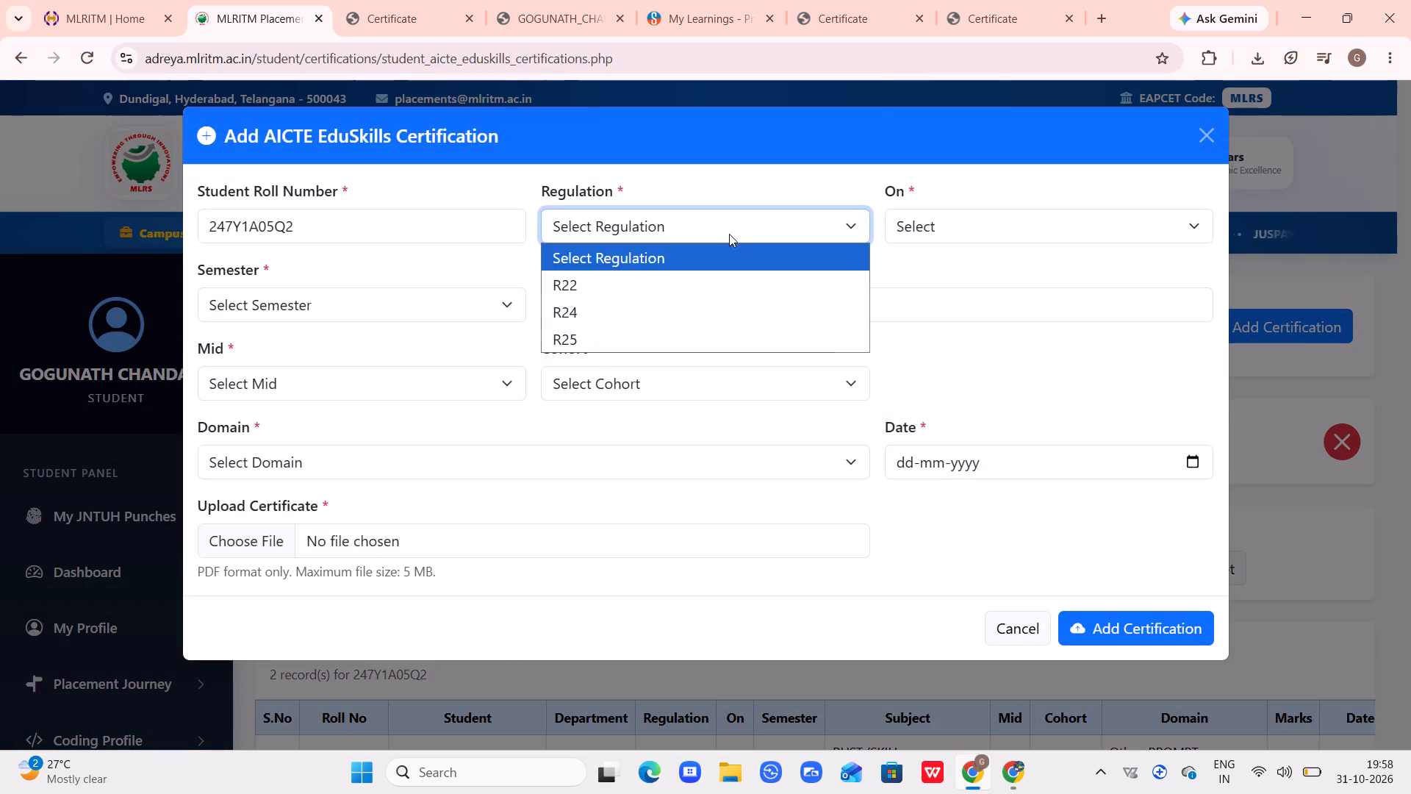
{"action": "left_click", "coordinate": [697, 307]}
{"action": "left_click", "coordinate": [972, 230]}
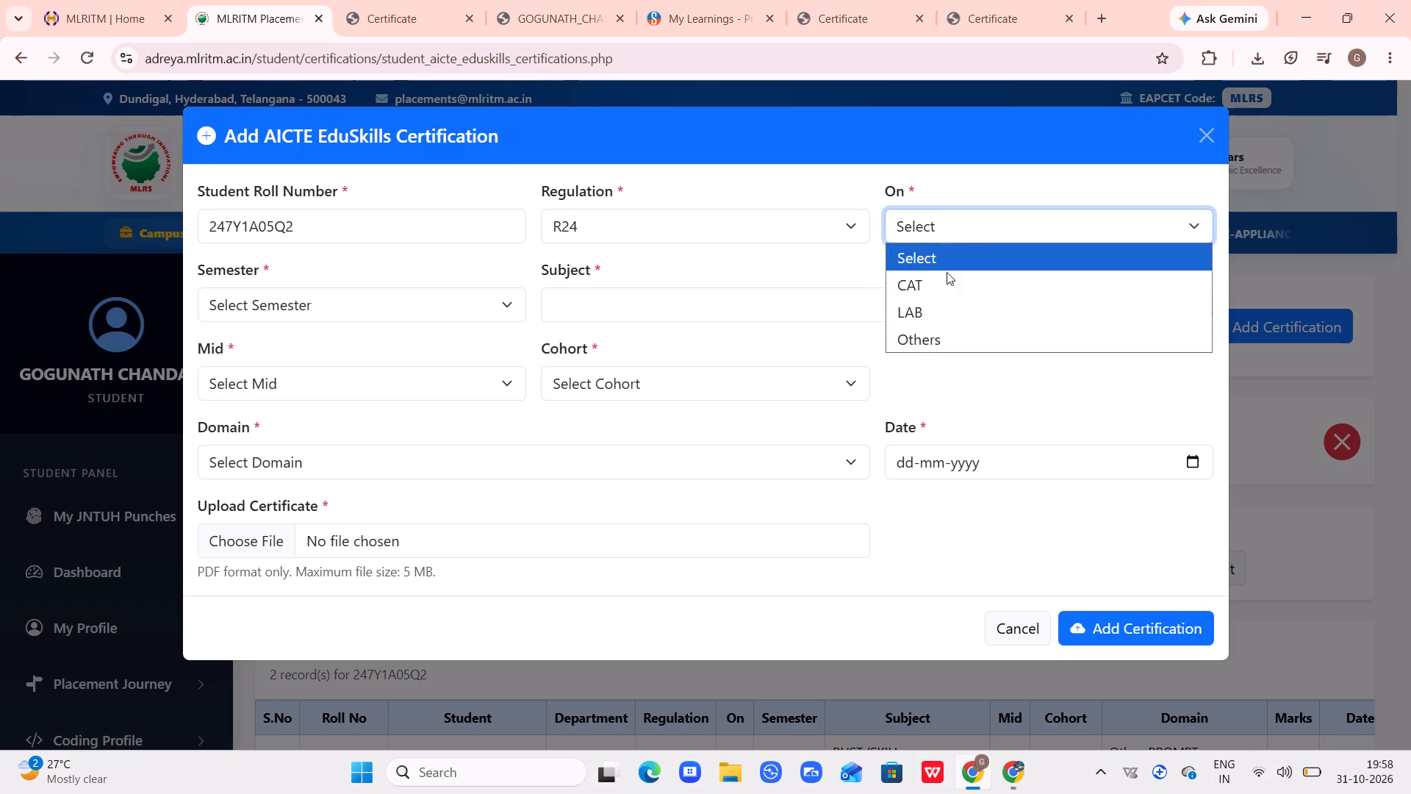
{"action": "left_click", "coordinate": [936, 307]}
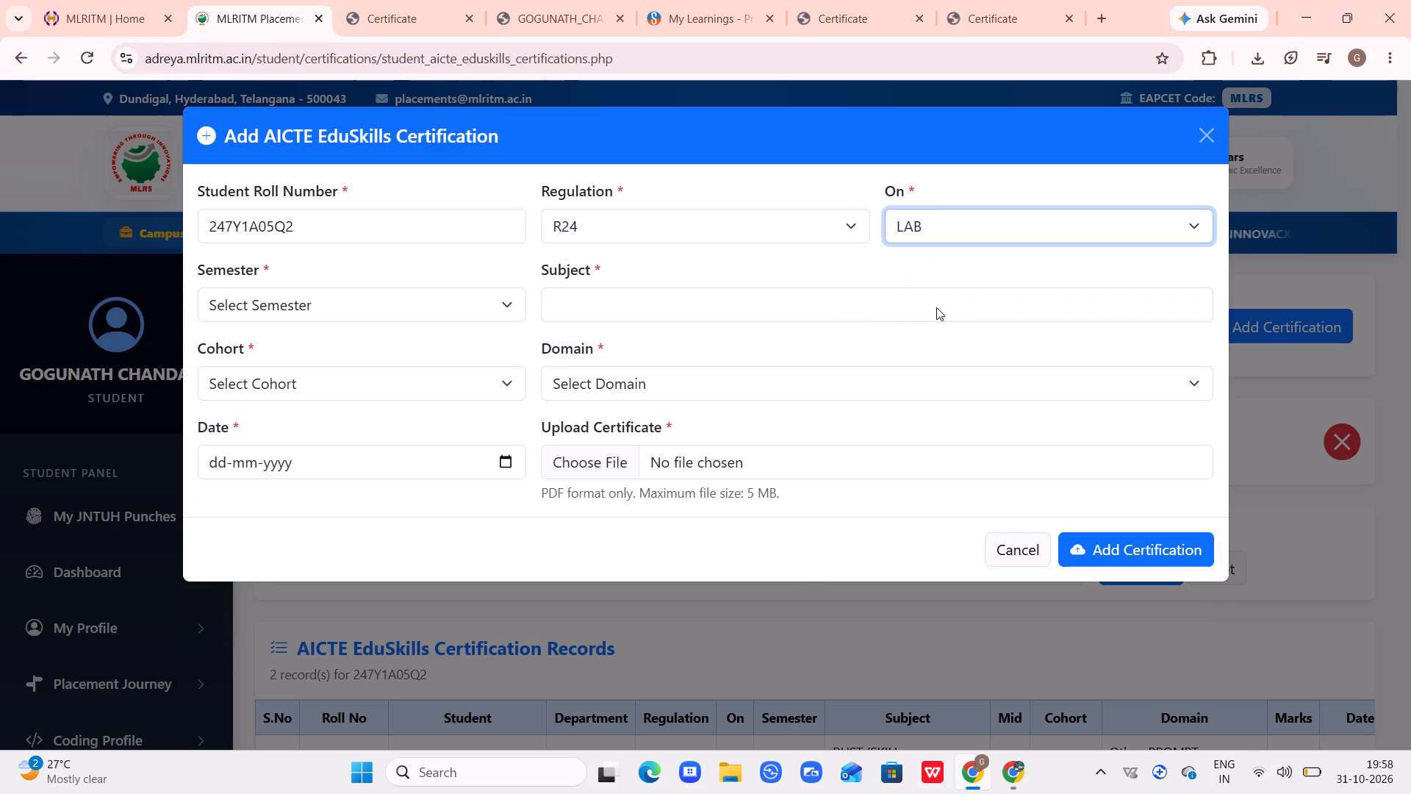
{"action": "left_click", "coordinate": [379, 299]}
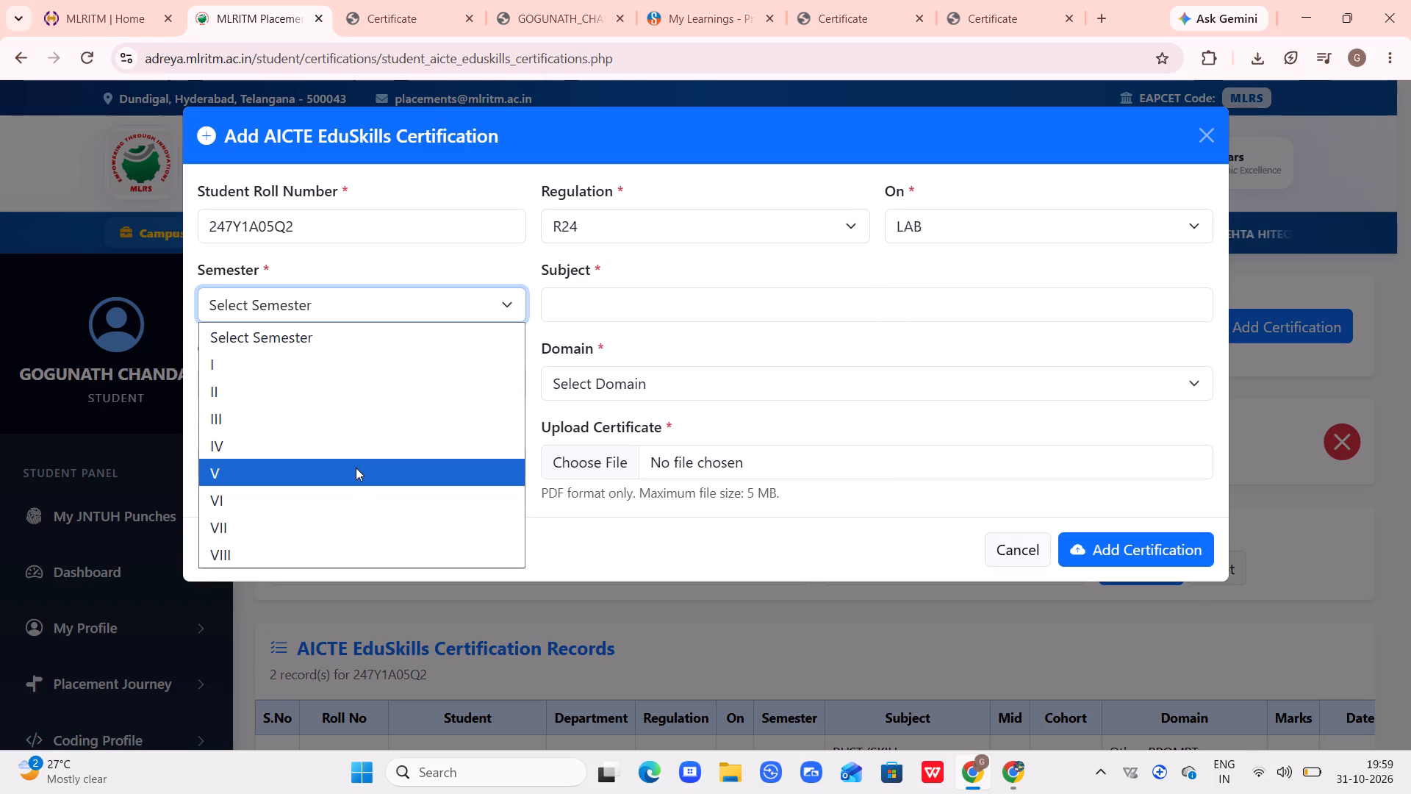
{"action": "left_click", "coordinate": [356, 468]}
Enter FULL STACK DEVELOPMENT as the subject of the new certification entry.
{"action": "left_click", "coordinate": [649, 301]}
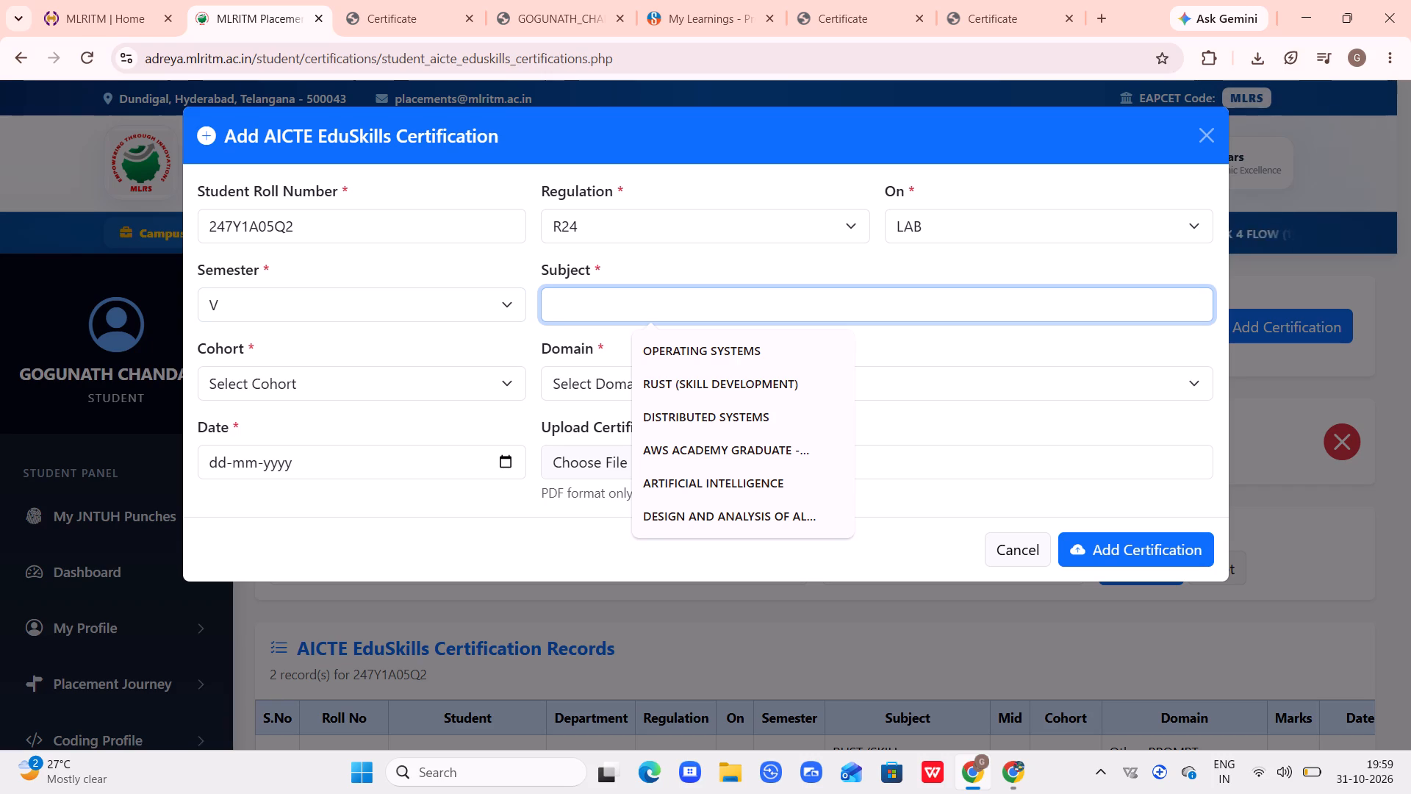
{"action": "type", "text": "FULL STAC"}
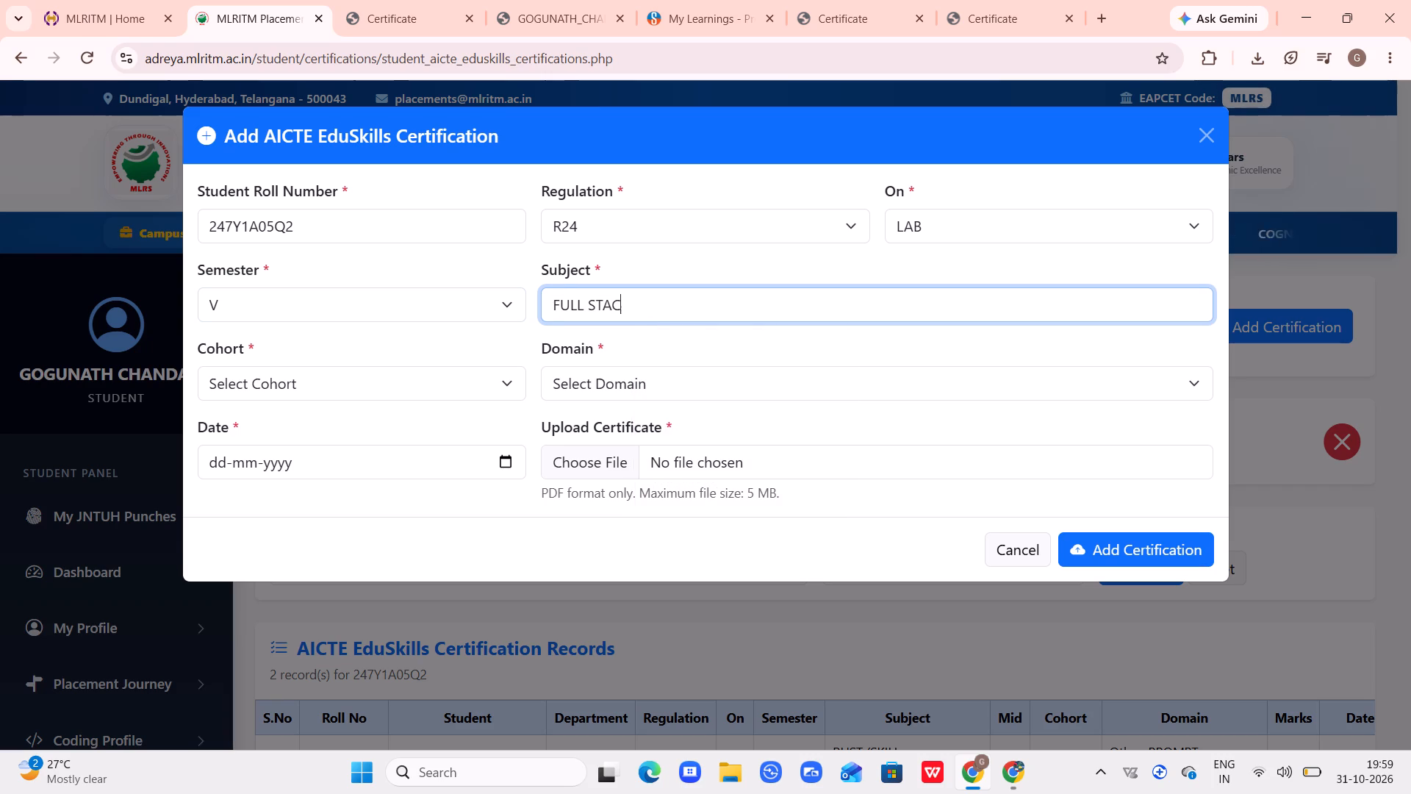
{"action": "type", "text": "K"}
{"action": "key", "text": "space"}
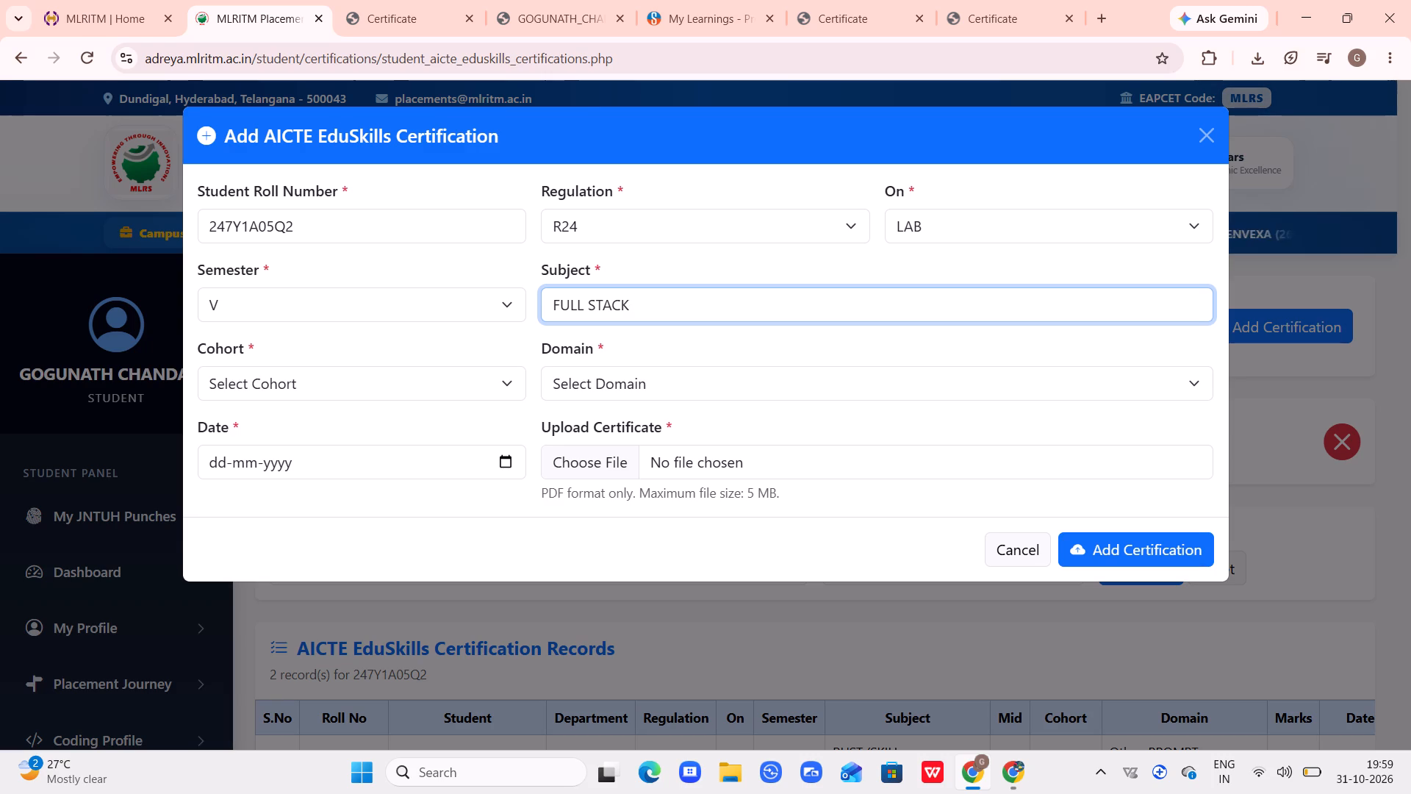
{"action": "type", "text": "DE"}
{"action": "type", "text": "VELO"}
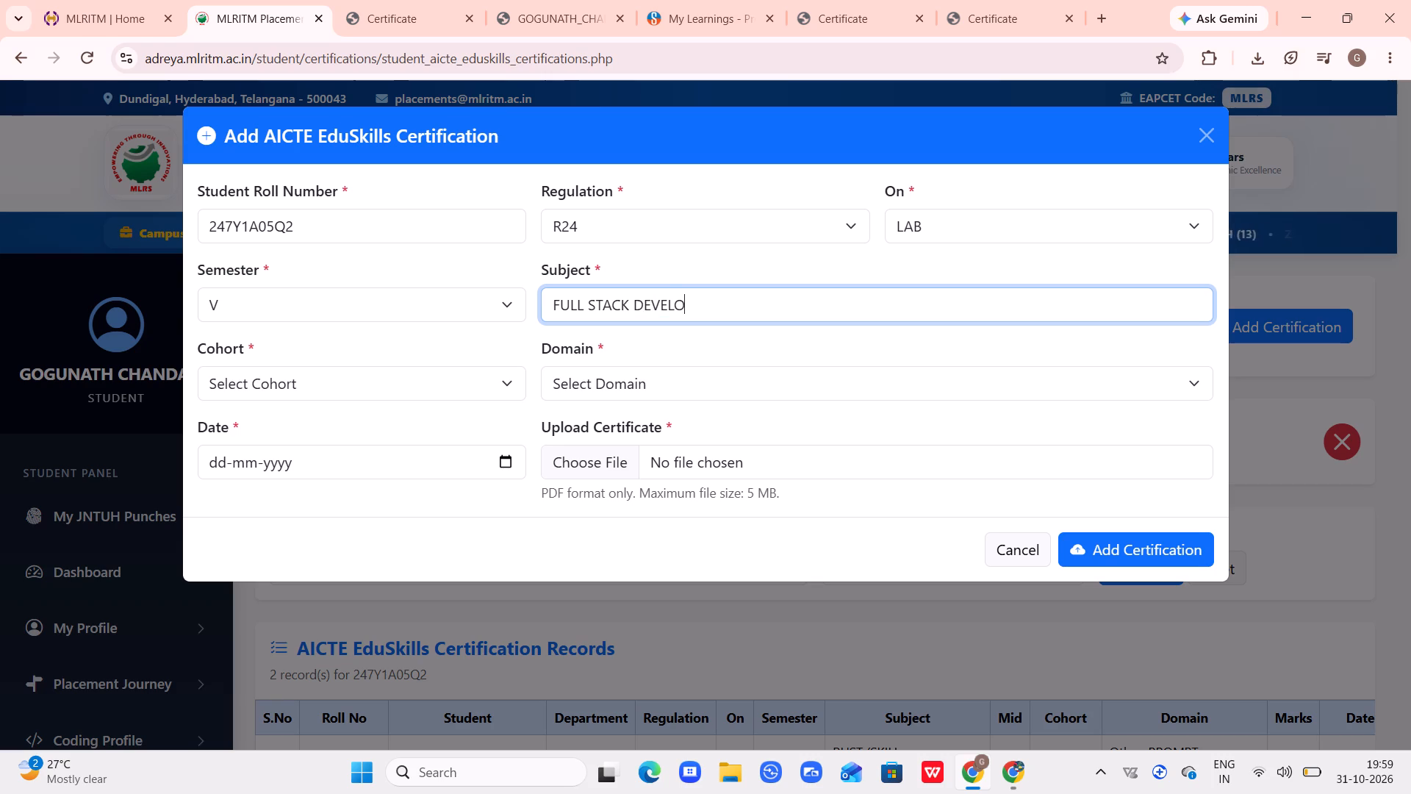
{"action": "type", "text": "PMENT"}
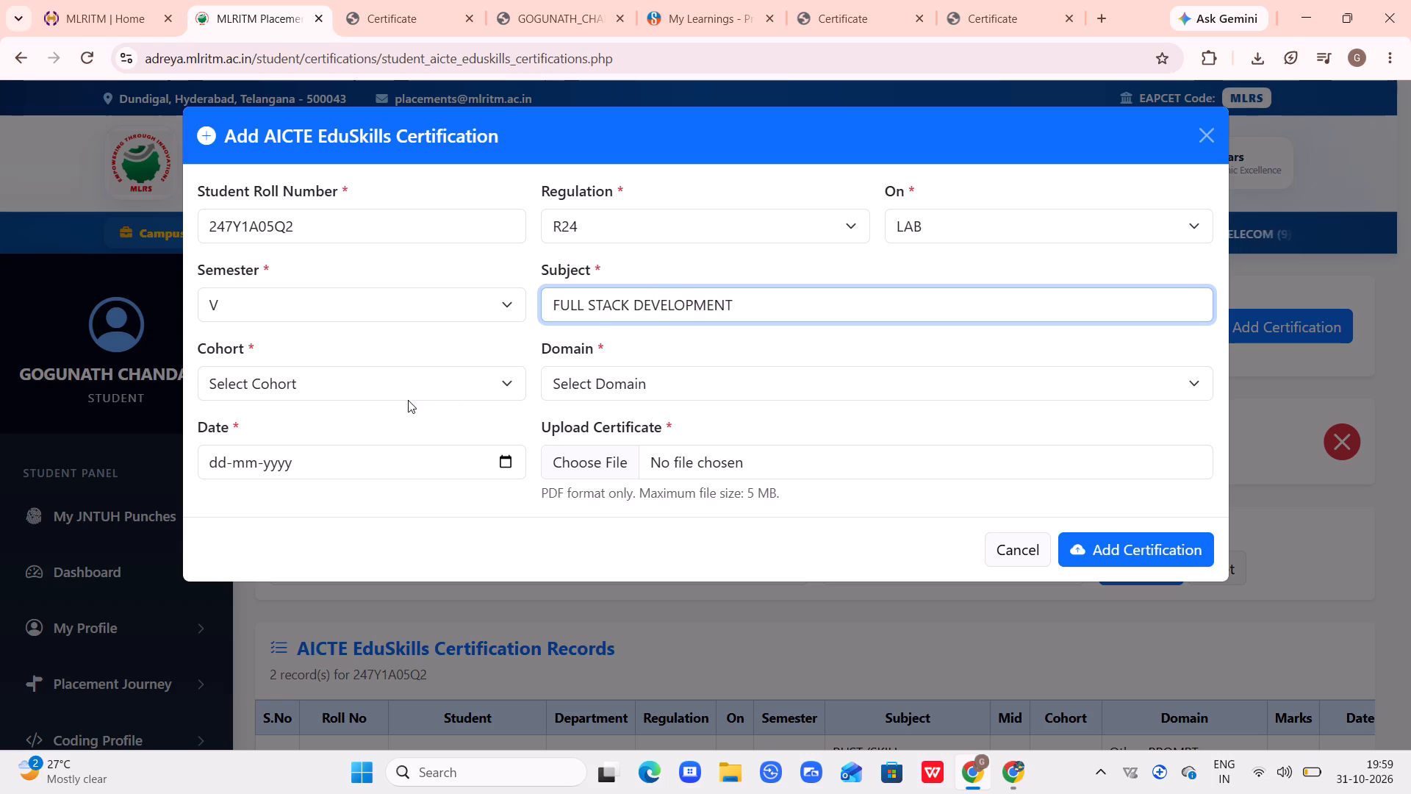
Choose Cohort 18 and the Full Stack Development domain for the new certification entry.
{"action": "left_click", "coordinate": [412, 387]}
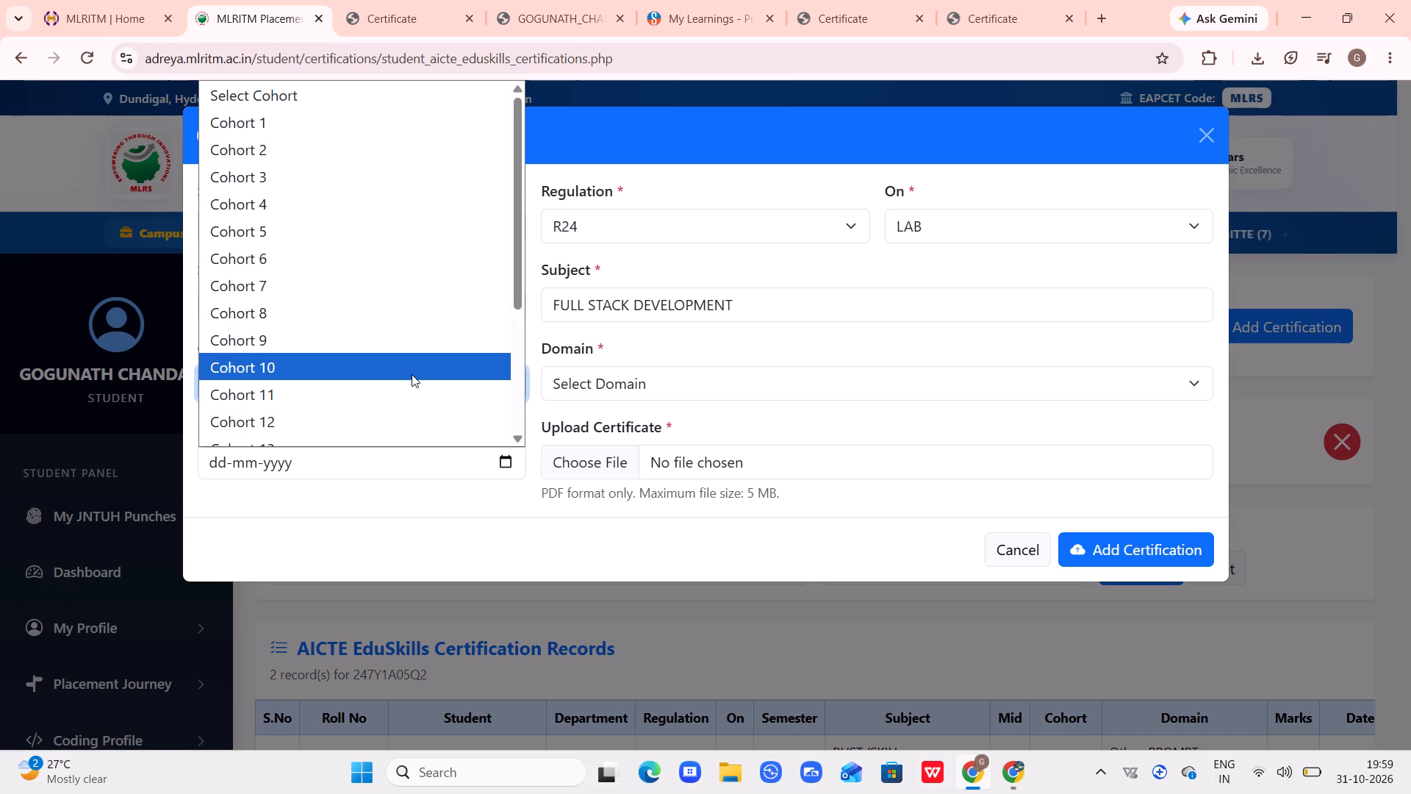
{"action": "scroll", "coordinate": [412, 374], "scroll_direction": "down", "scroll_amount": 2}
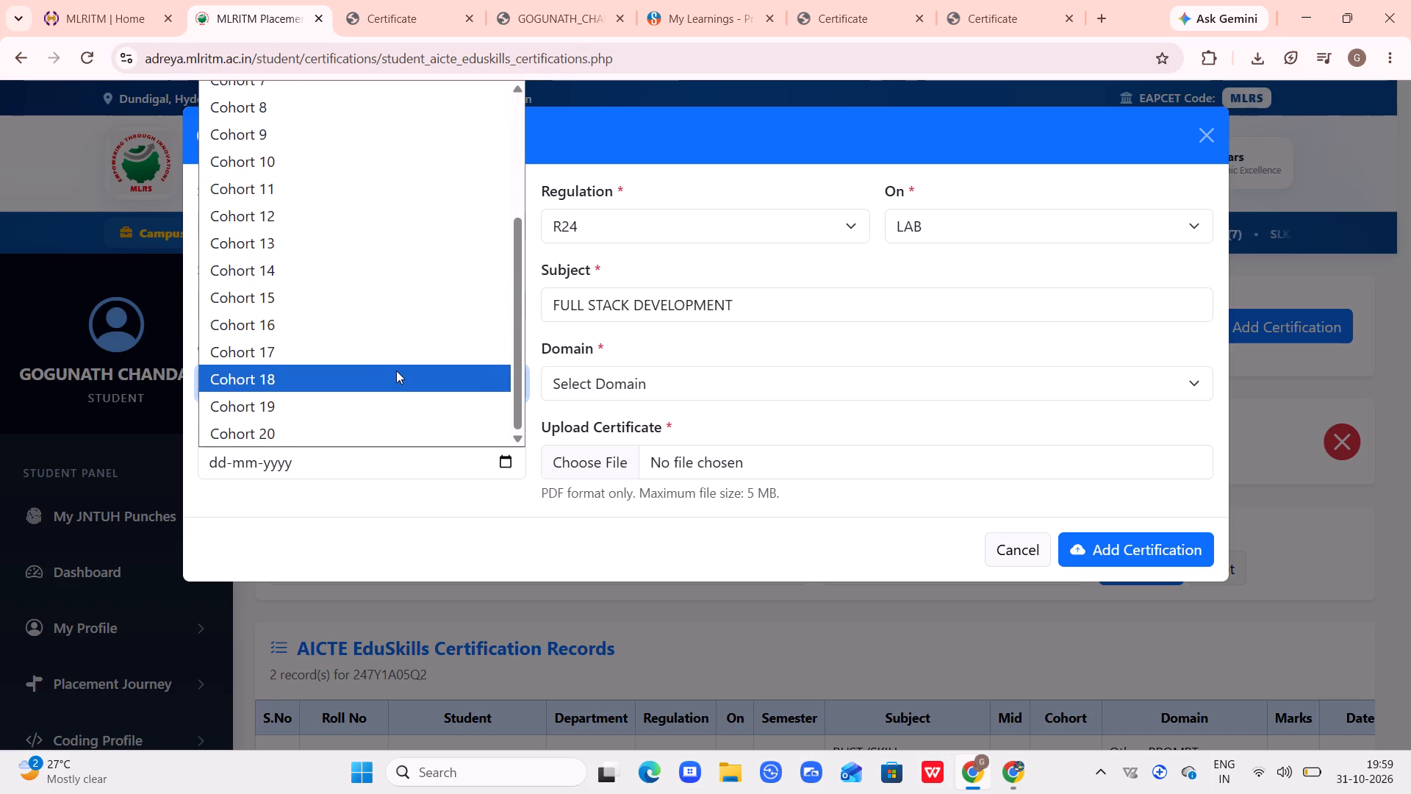
{"action": "left_click", "coordinate": [396, 382]}
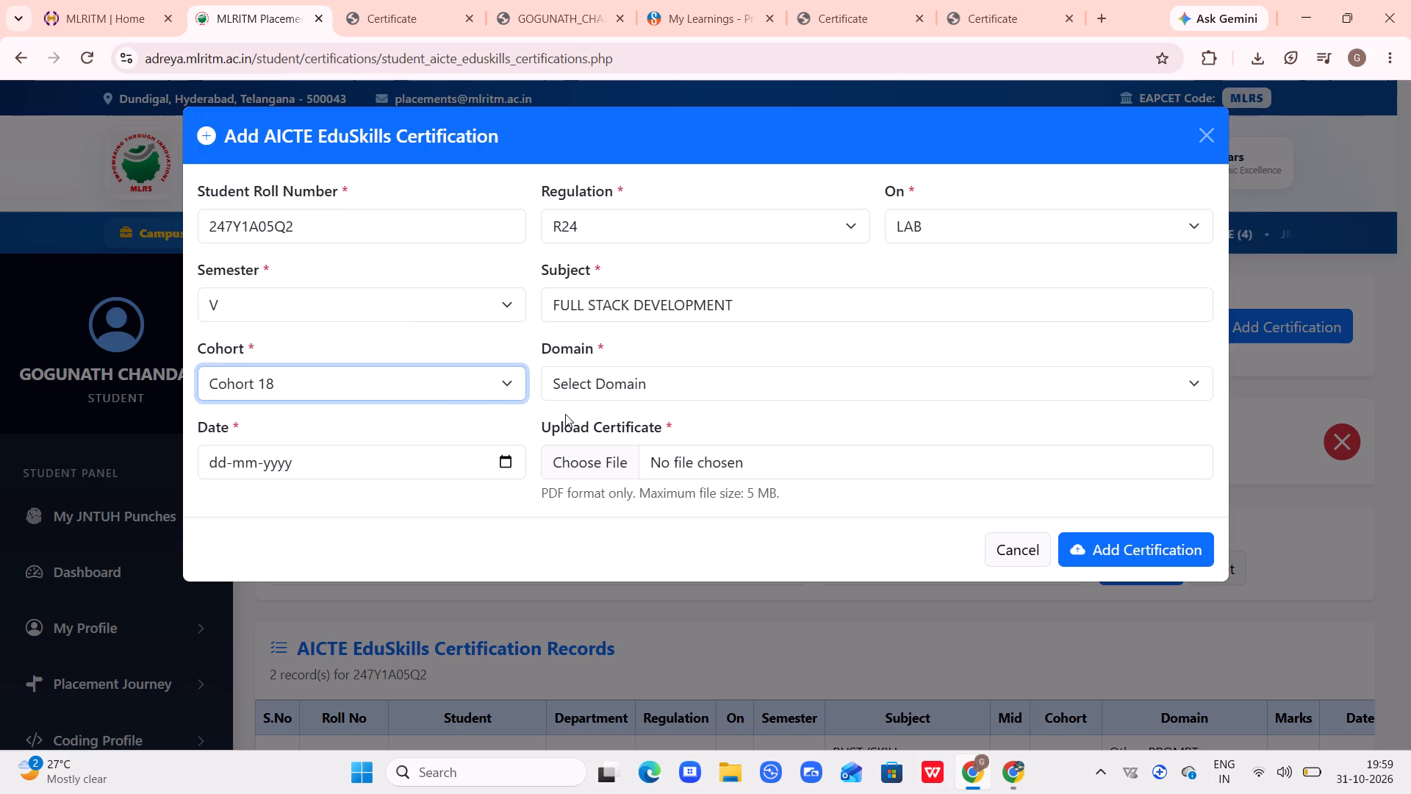
{"action": "left_click", "coordinate": [631, 387]}
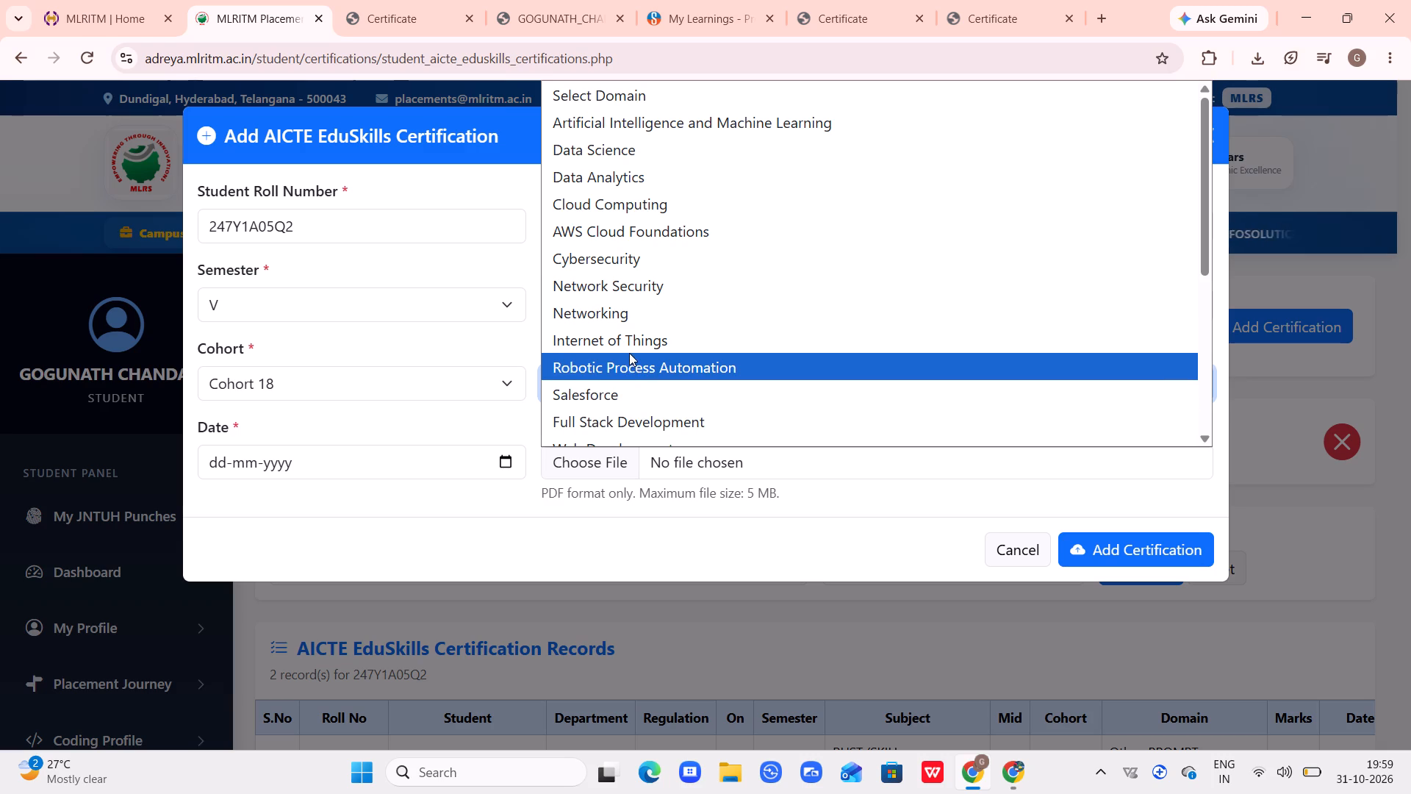
{"action": "scroll", "coordinate": [675, 281], "scroll_direction": "down", "scroll_amount": 1}
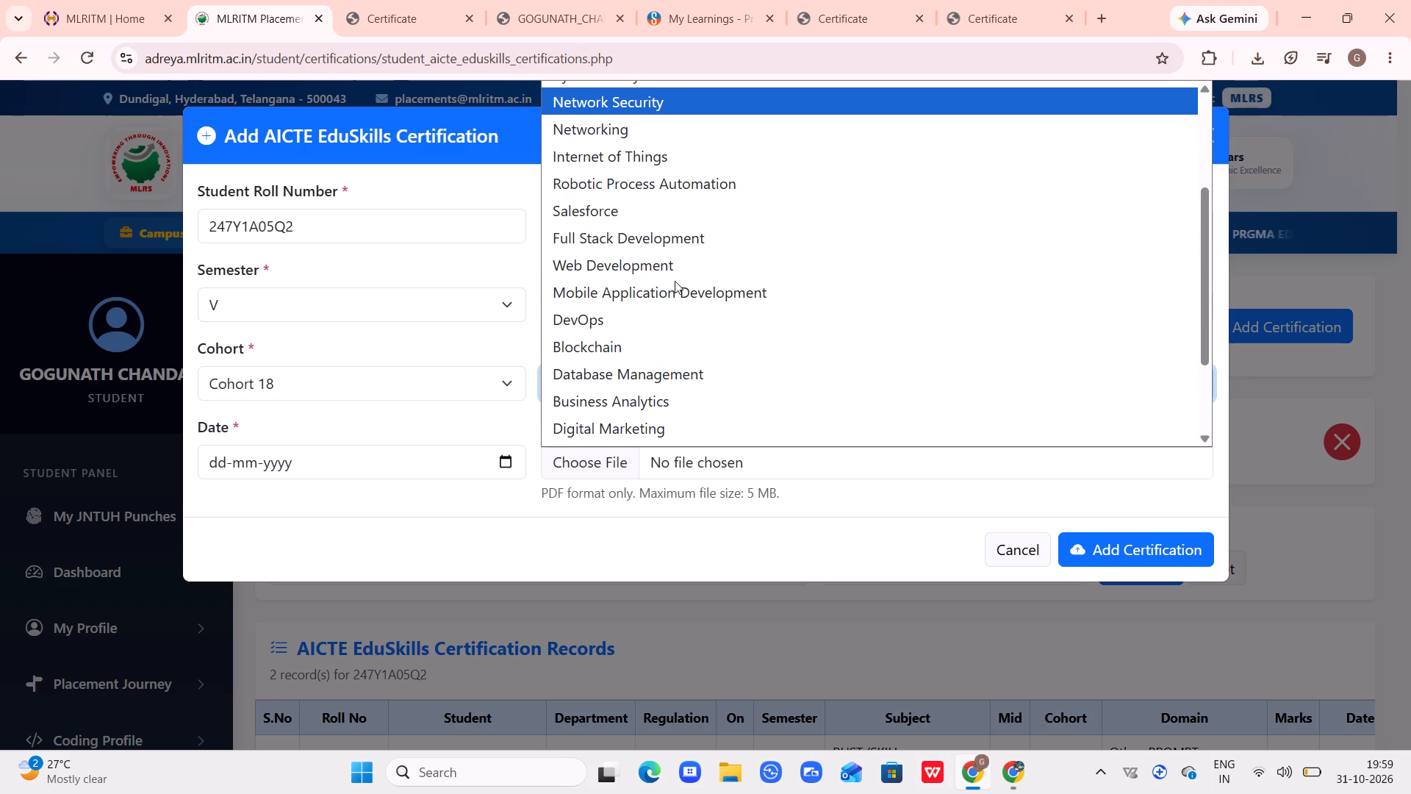
{"action": "left_click", "coordinate": [694, 249]}
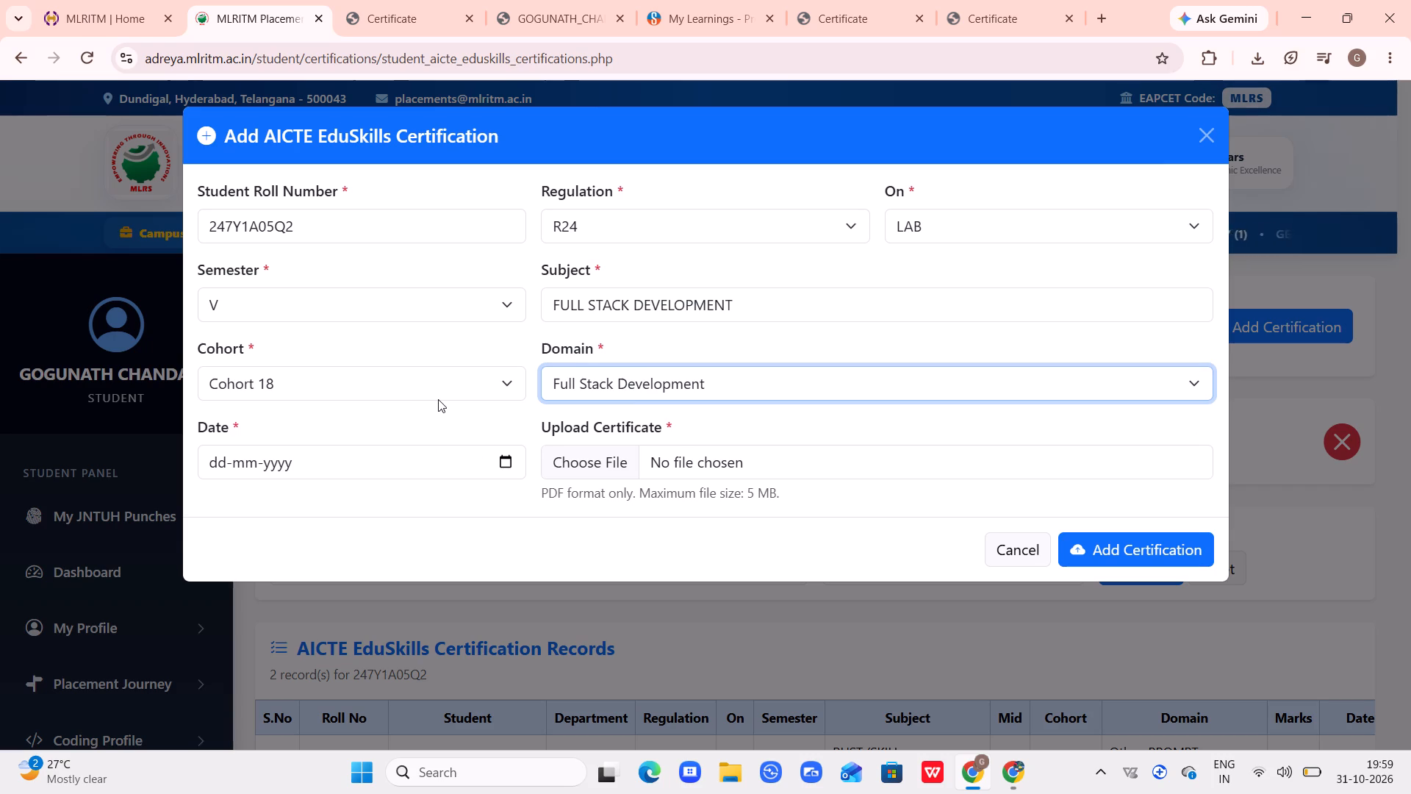
Leave the certification date blank and search Google for edu skills in a new tab.
{"action": "left_click", "coordinate": [400, 467]}
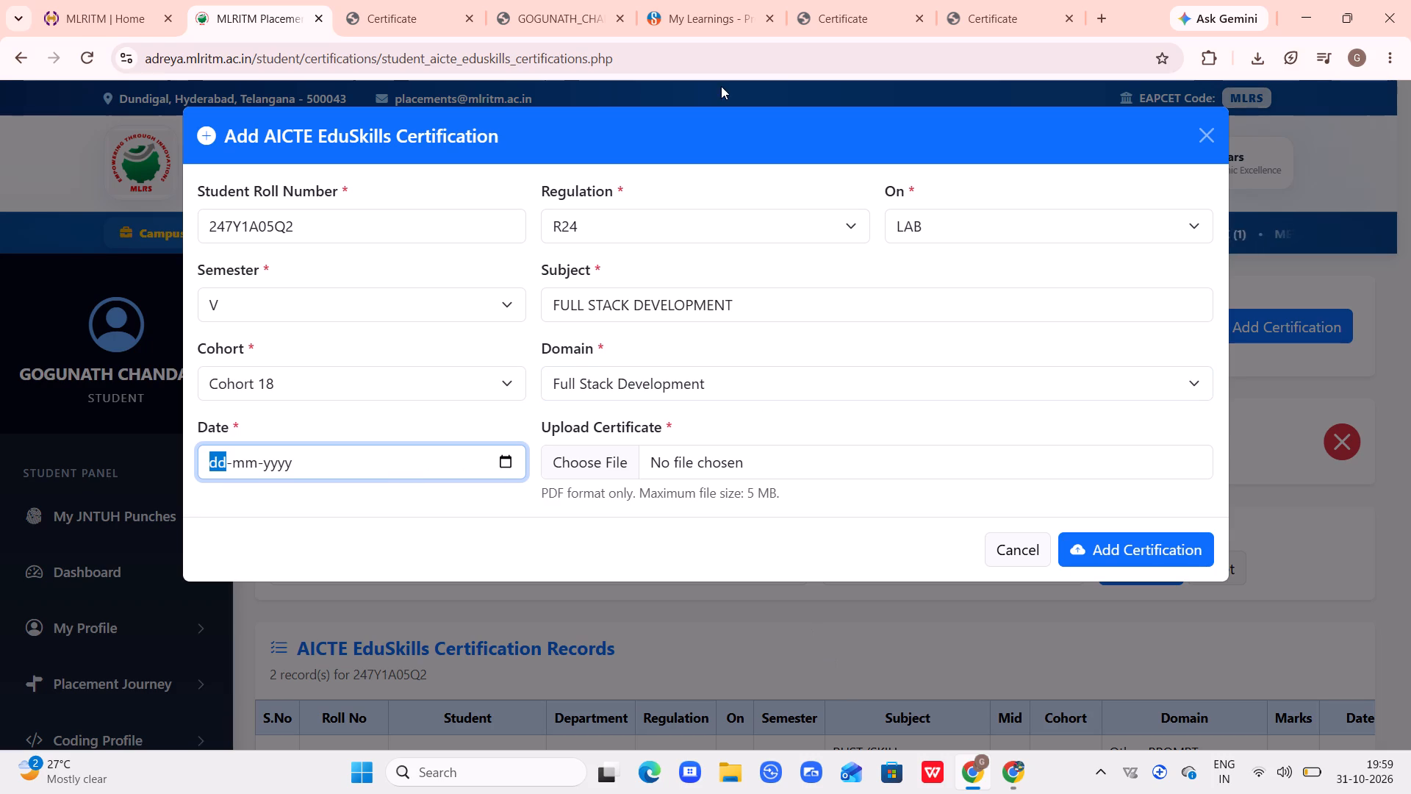
{"action": "left_click", "coordinate": [1101, 25]}
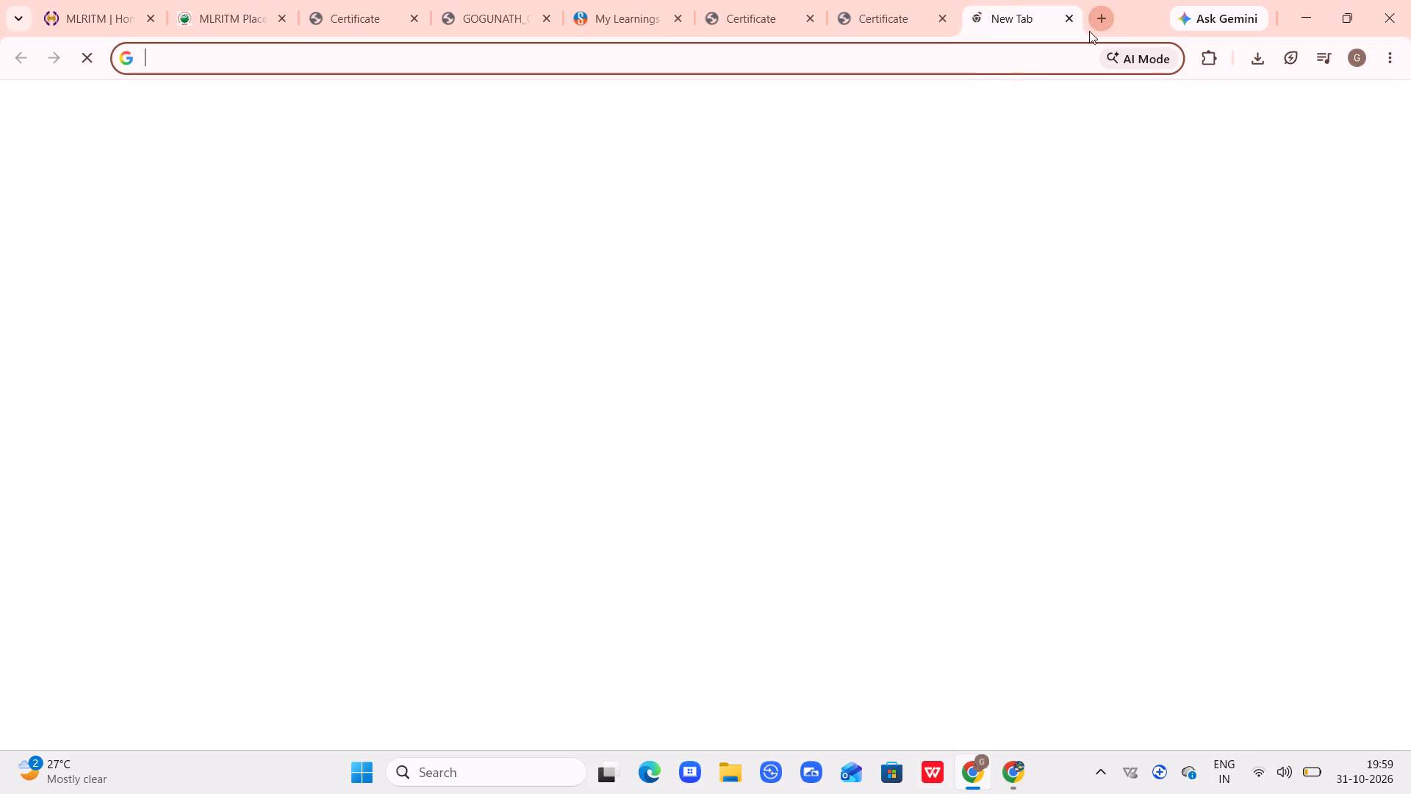
{"action": "left_click", "coordinate": [612, 348]}
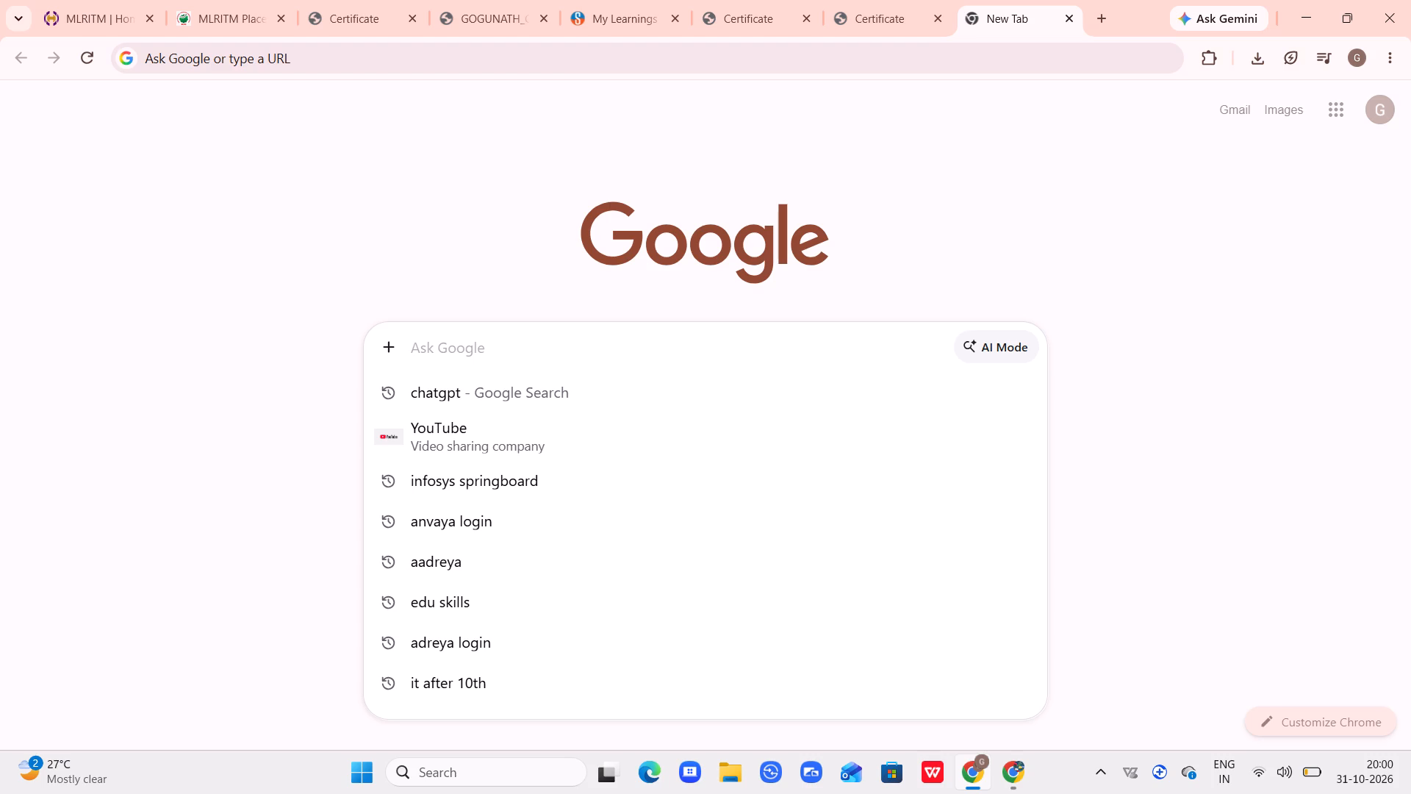
{"action": "type", "text": "EDU"}
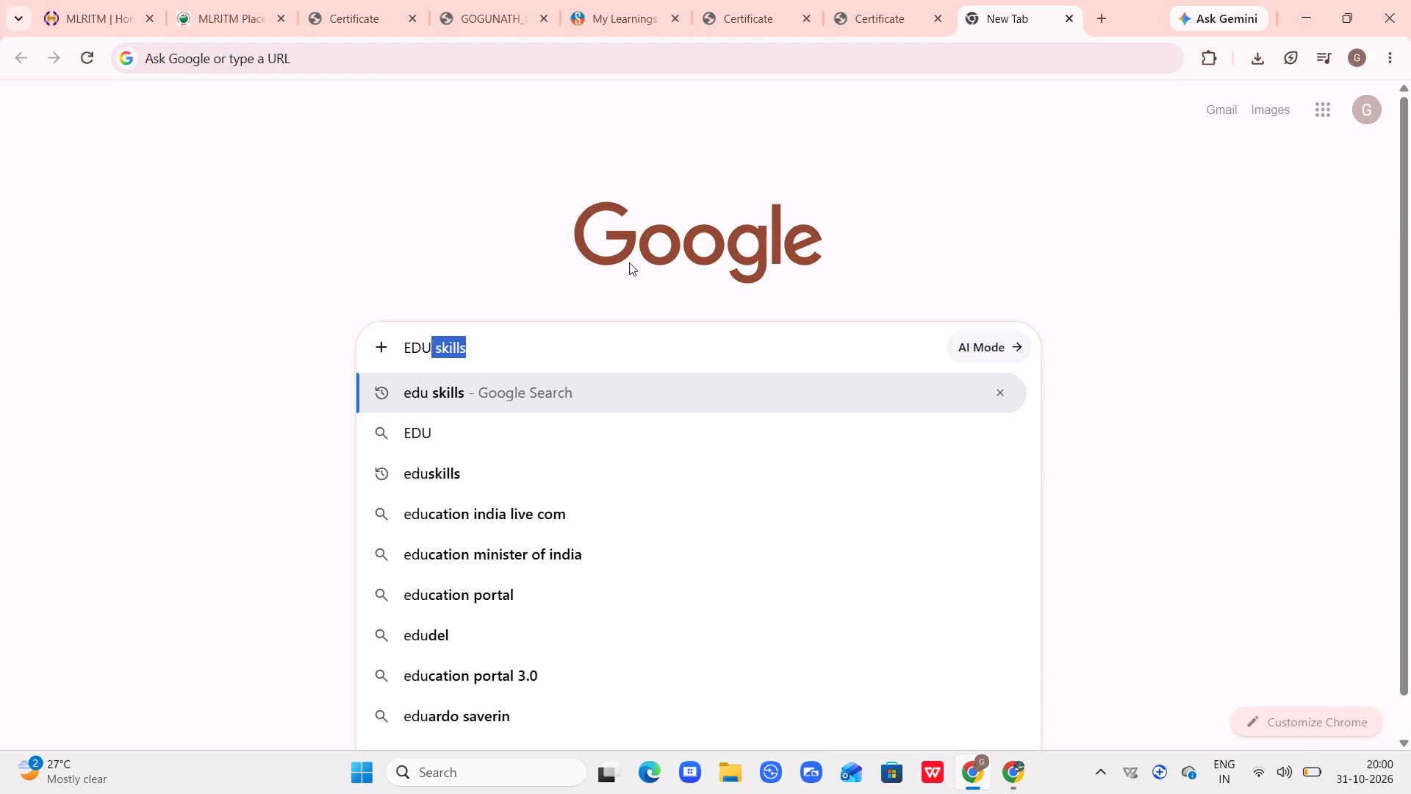
{"action": "left_click", "coordinate": [608, 388]}
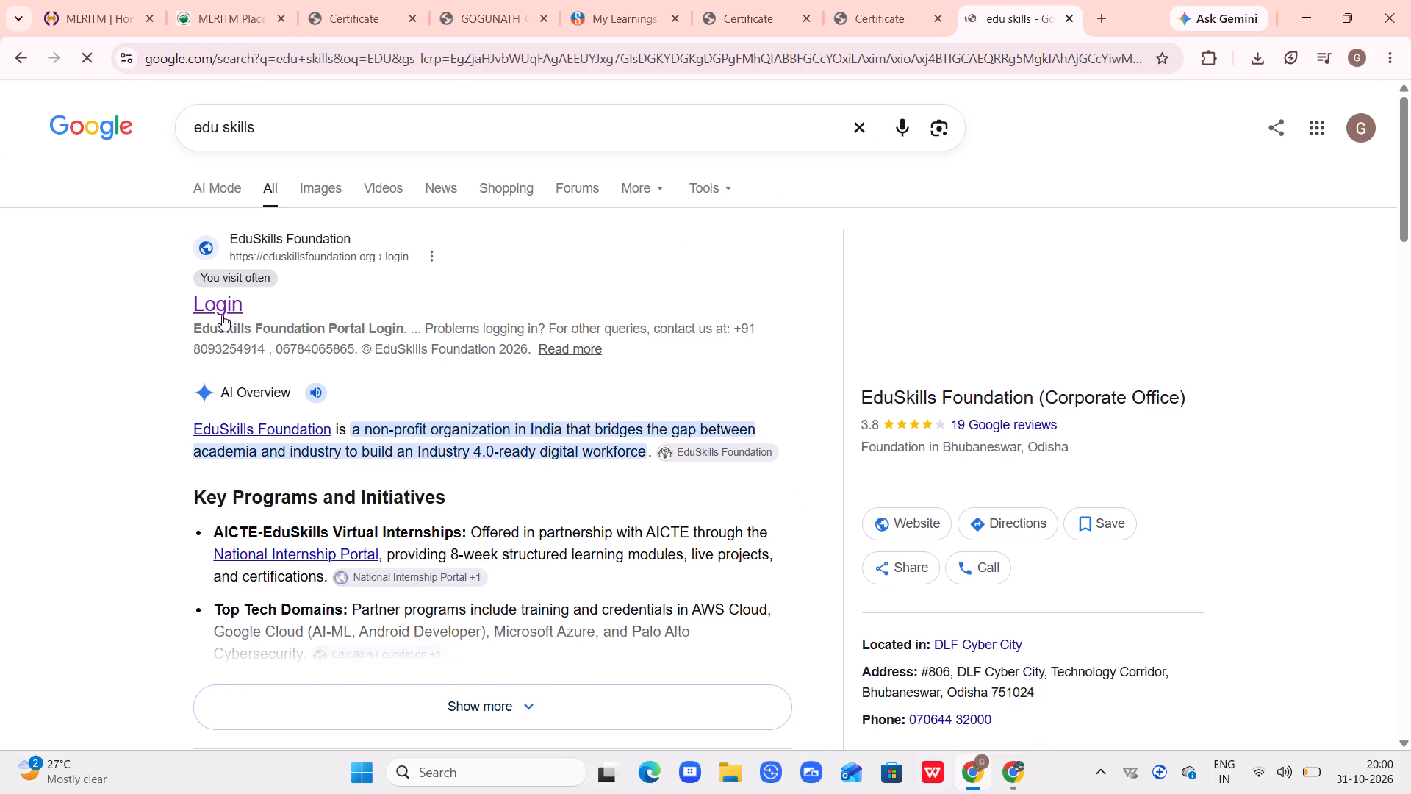
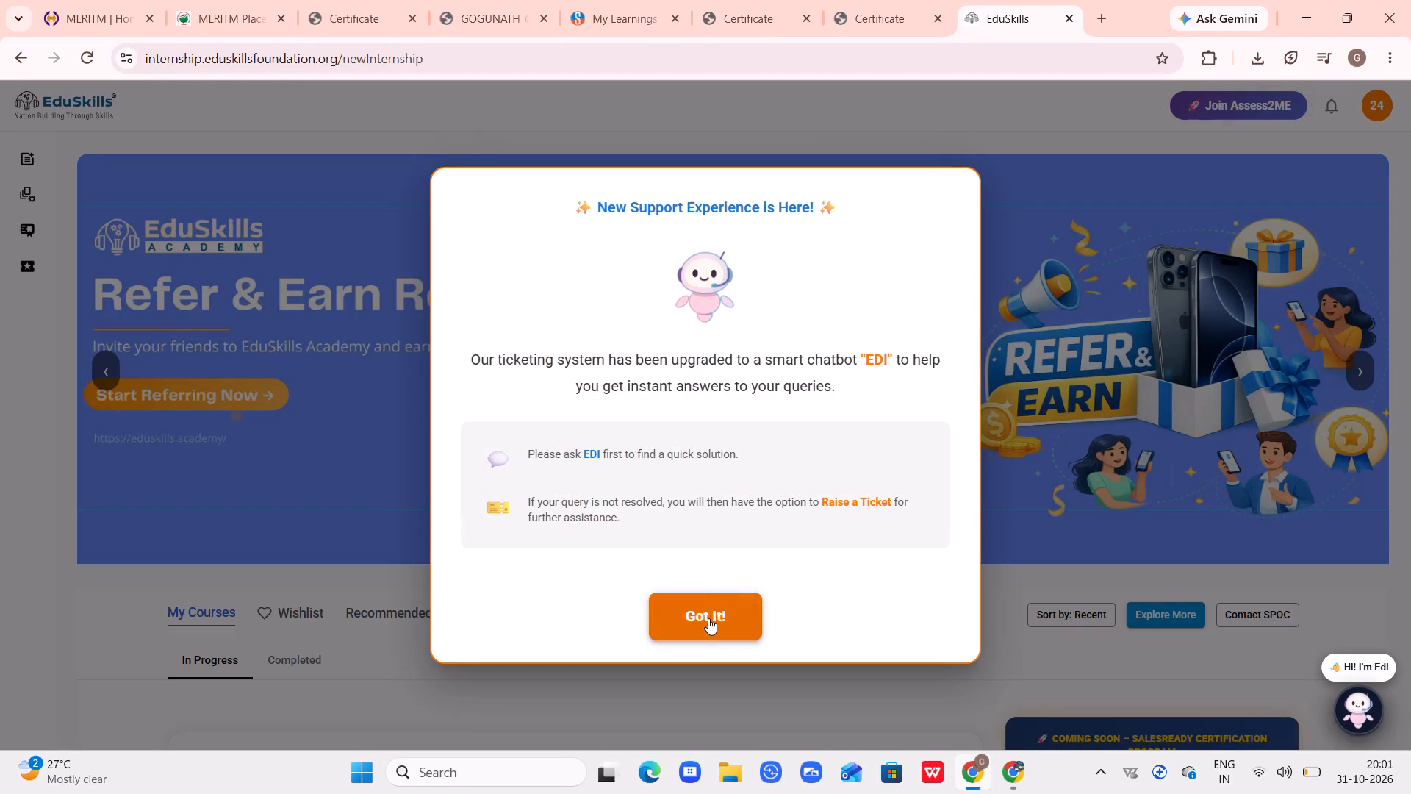
Look through the EduSkills internship dashboard and open the list of earned internship certificates.
{"action": "scroll", "coordinate": [701, 595], "scroll_direction": "down", "scroll_amount": 3}
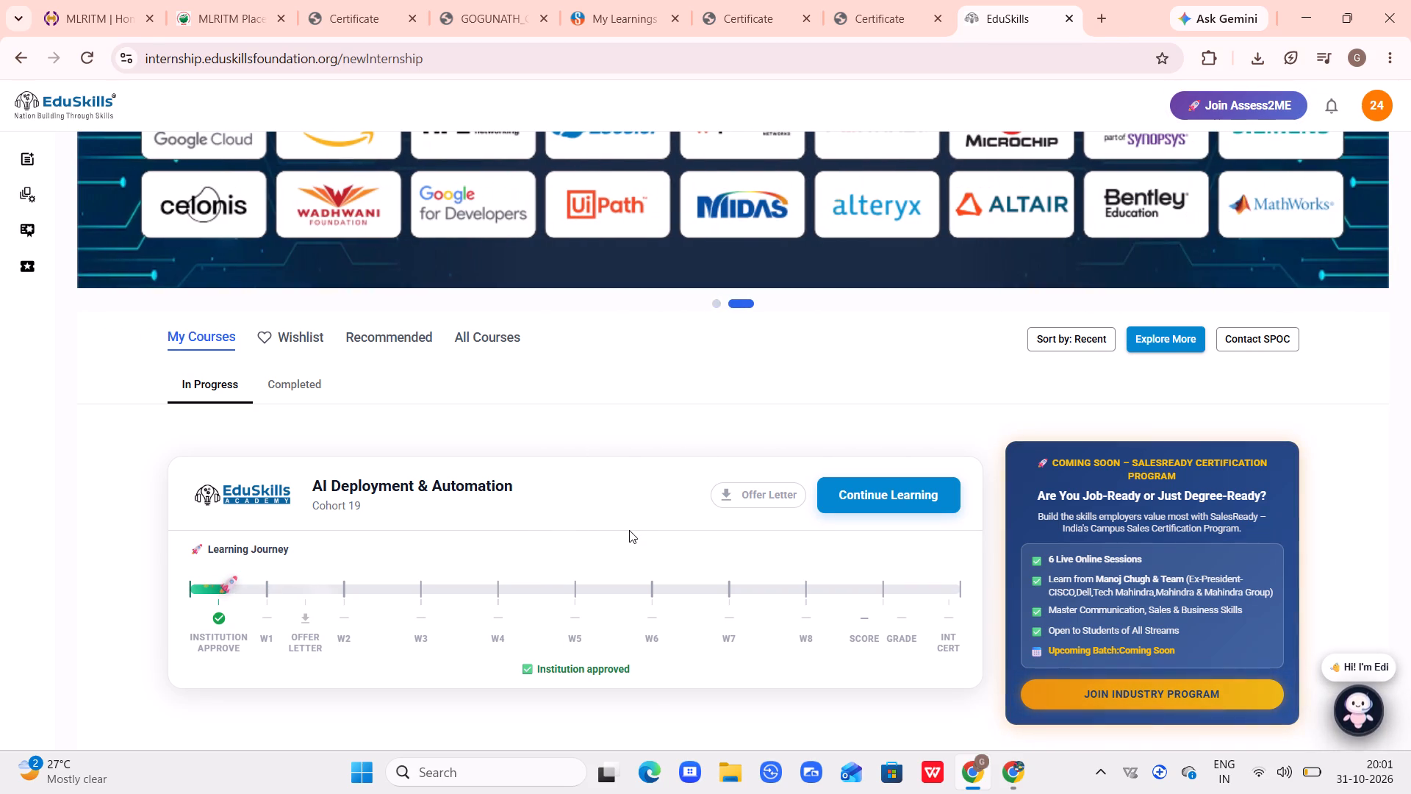
{"action": "scroll", "coordinate": [650, 511], "scroll_direction": "down", "scroll_amount": 1}
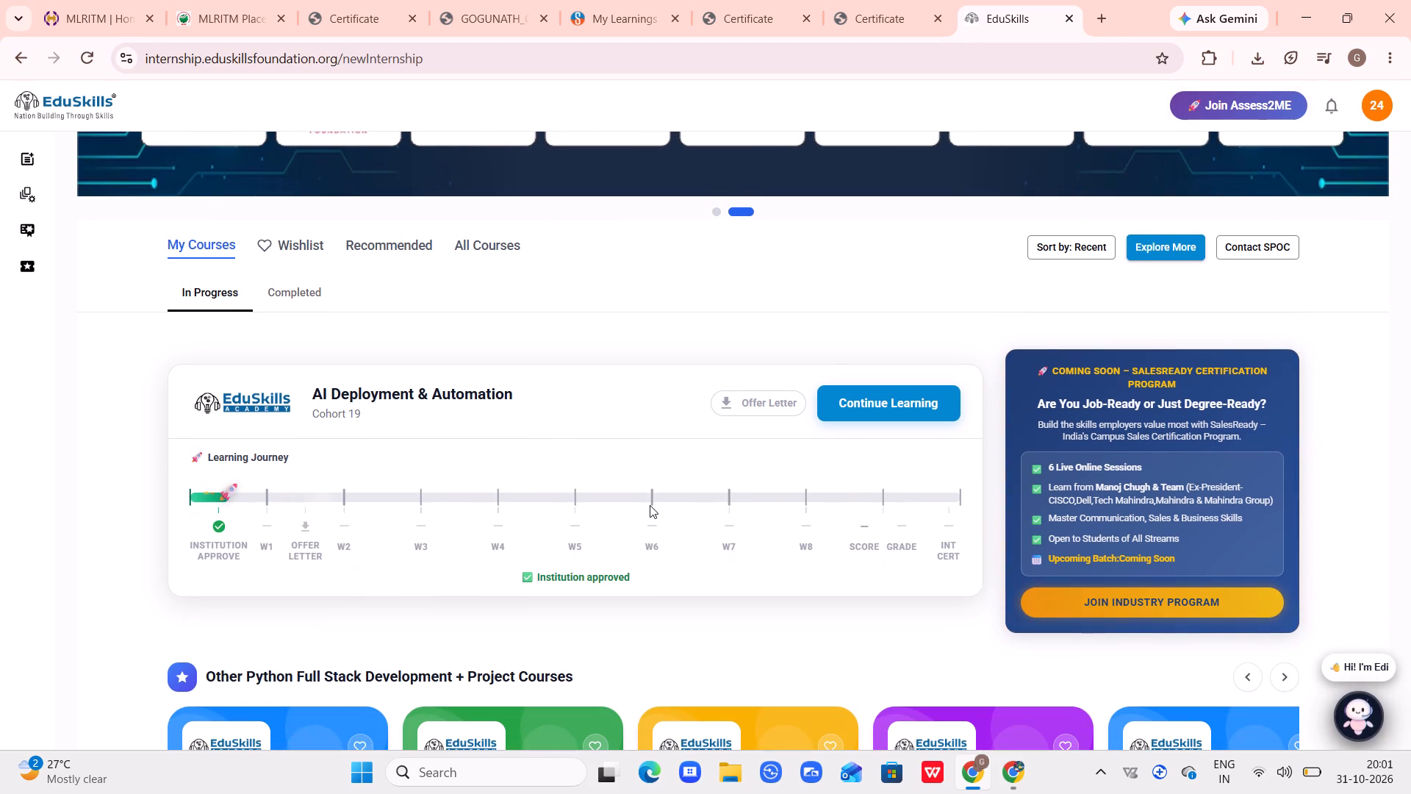
{"action": "scroll", "coordinate": [664, 484], "scroll_direction": "up", "scroll_amount": 2}
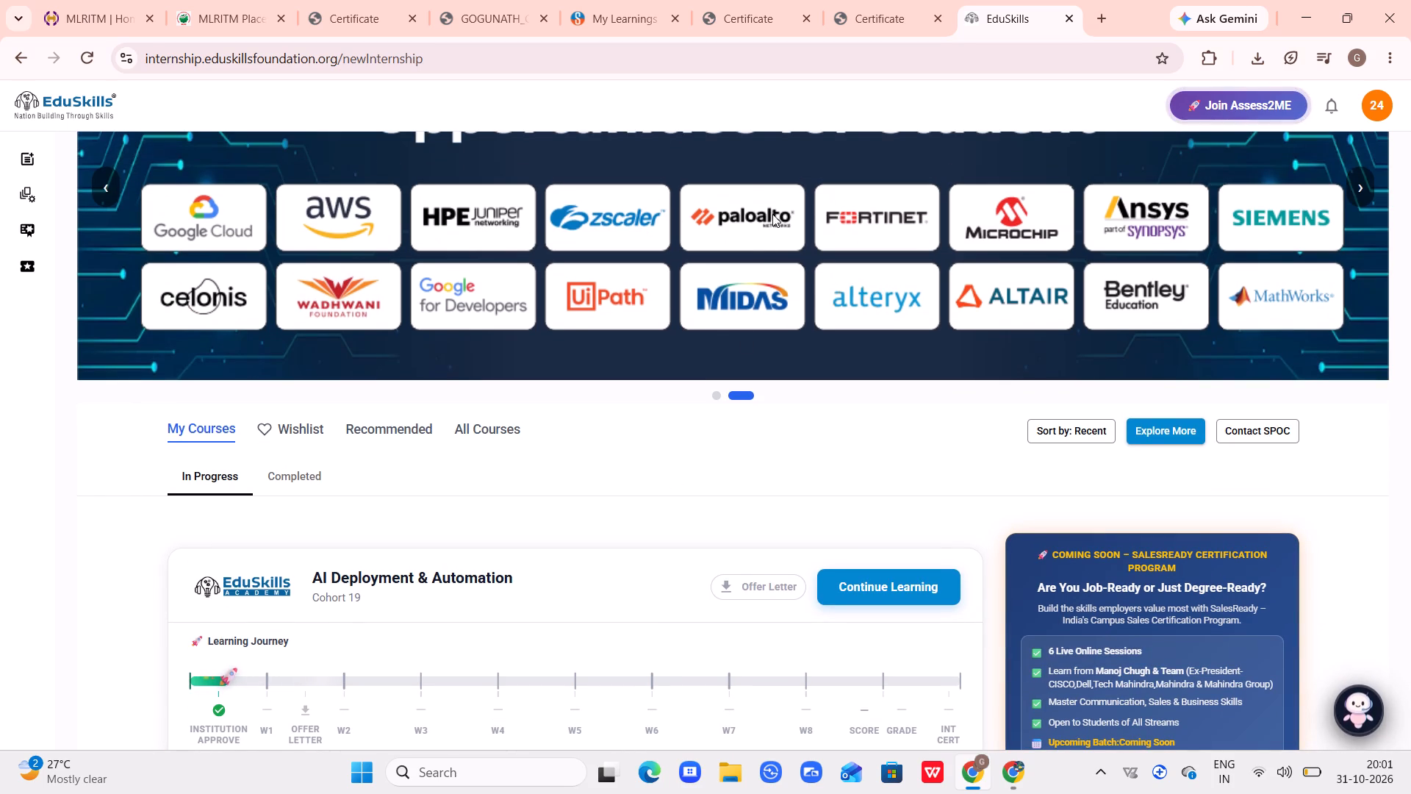
{"action": "scroll", "coordinate": [830, 360], "scroll_direction": "down", "scroll_amount": 4}
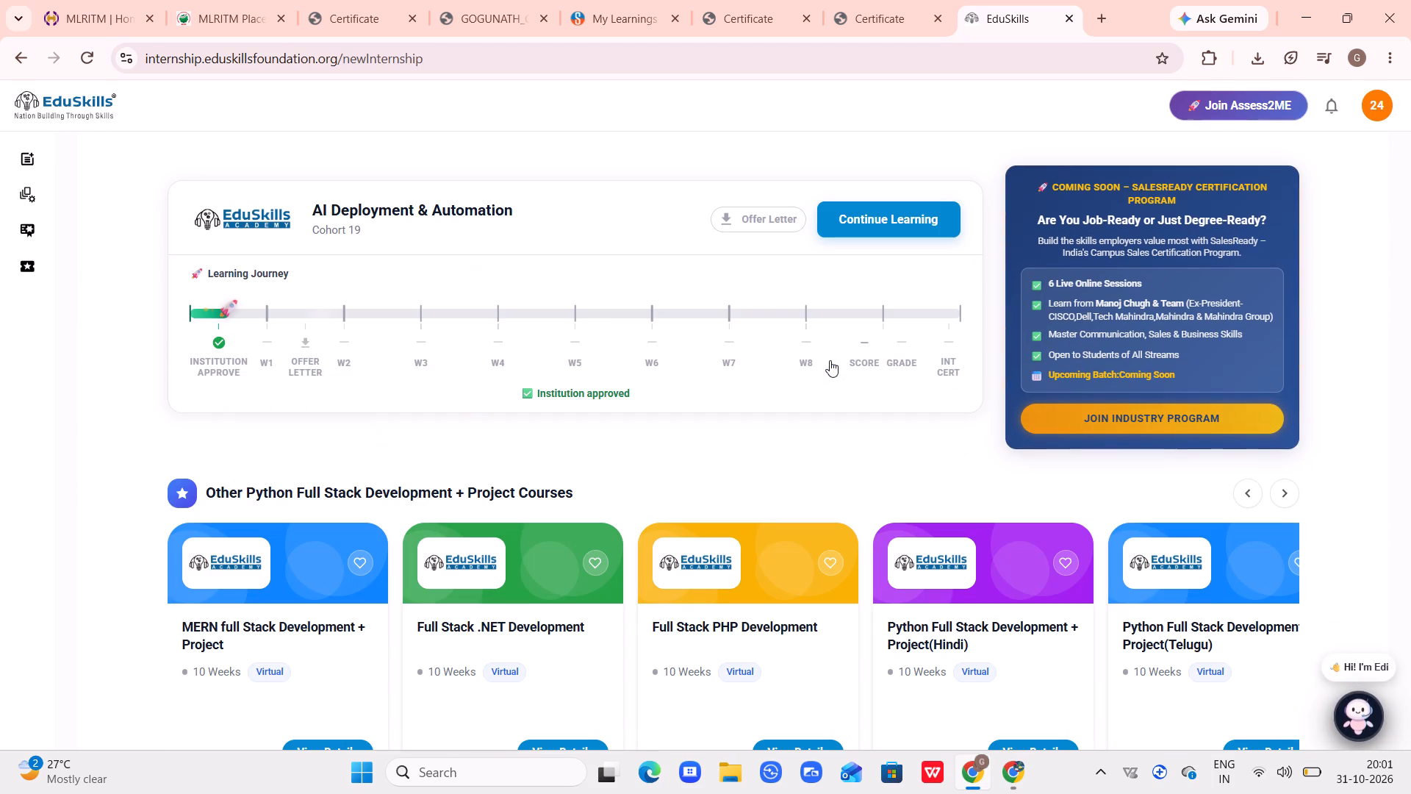
{"action": "scroll", "coordinate": [830, 360], "scroll_direction": "up", "scroll_amount": 5}
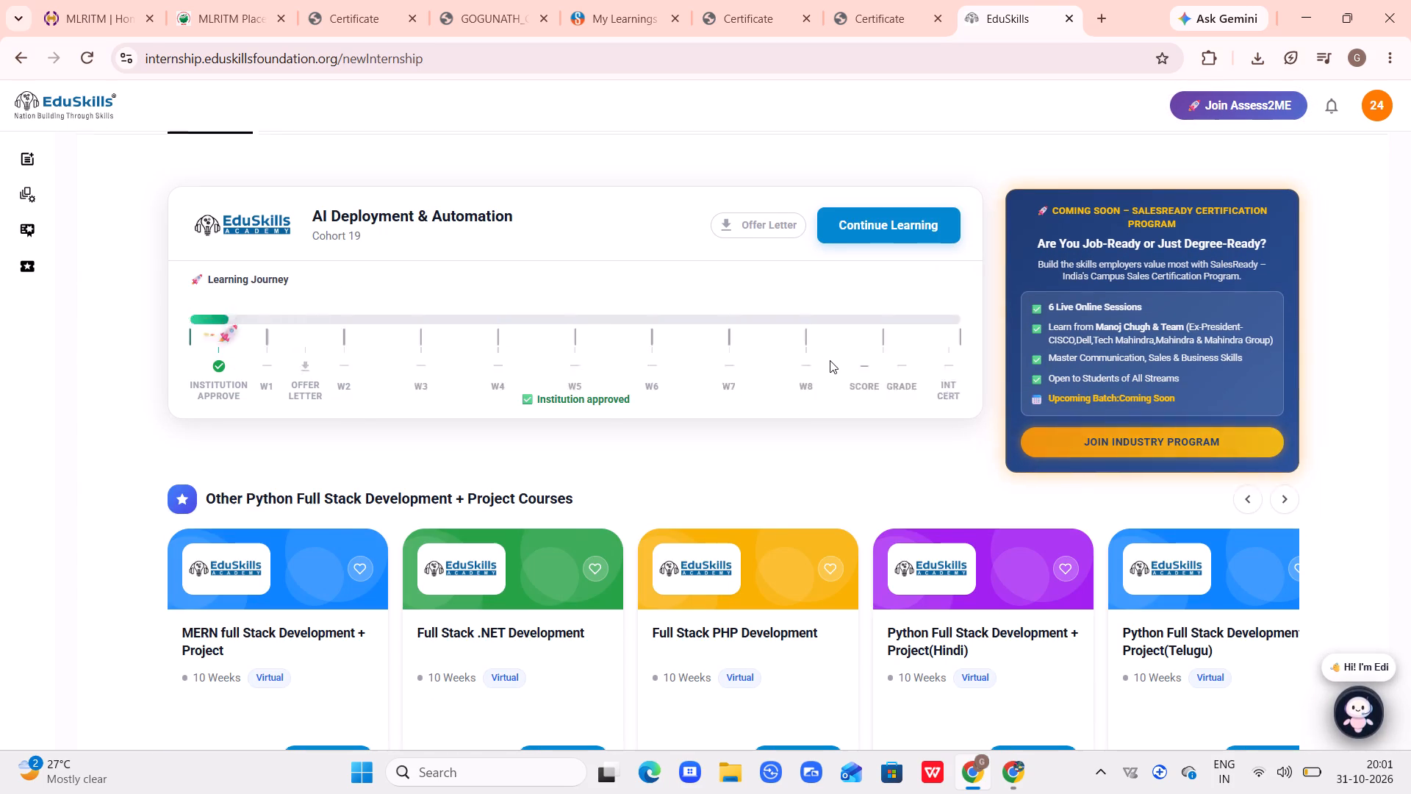
{"action": "scroll", "coordinate": [828, 352], "scroll_direction": "up", "scroll_amount": 2}
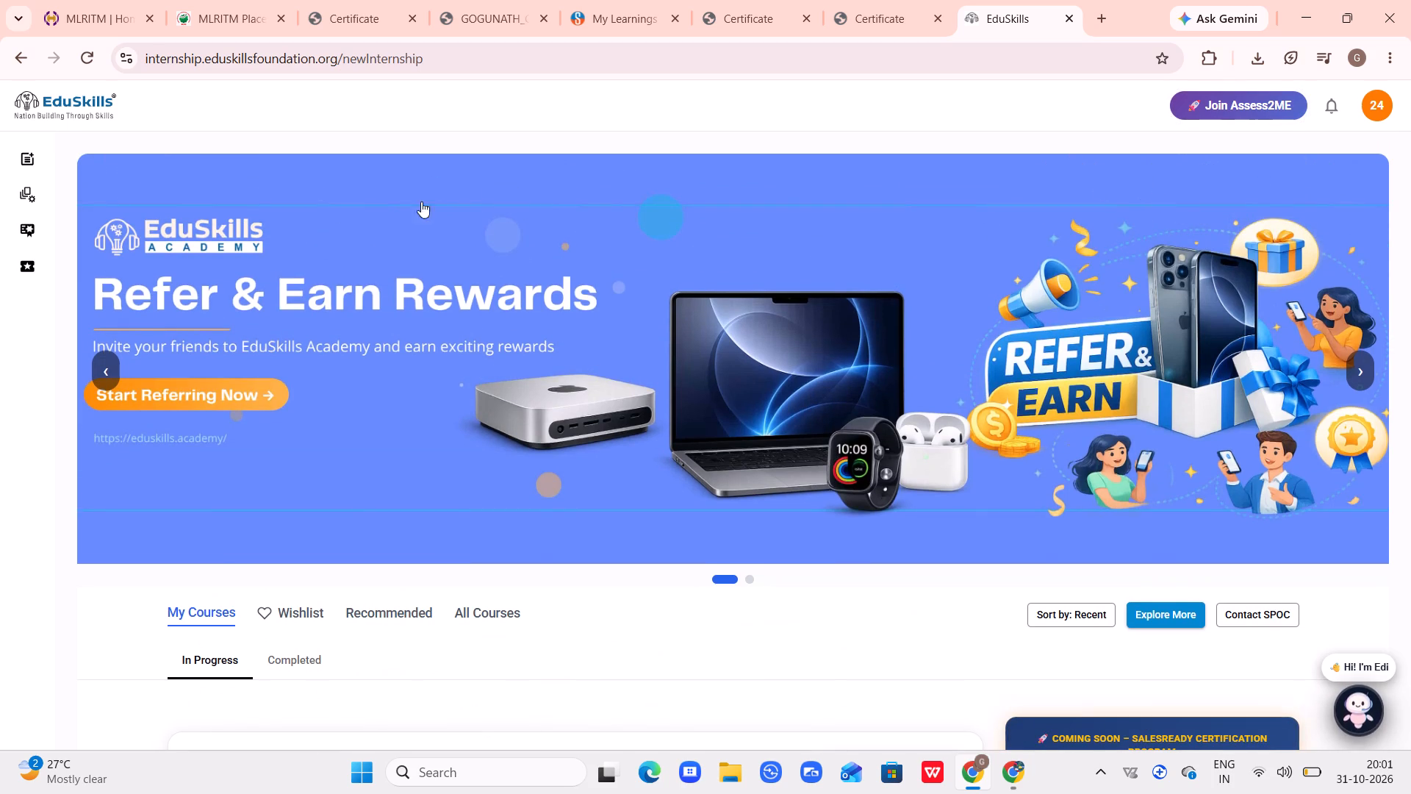
{"action": "left_click", "coordinate": [32, 225]}
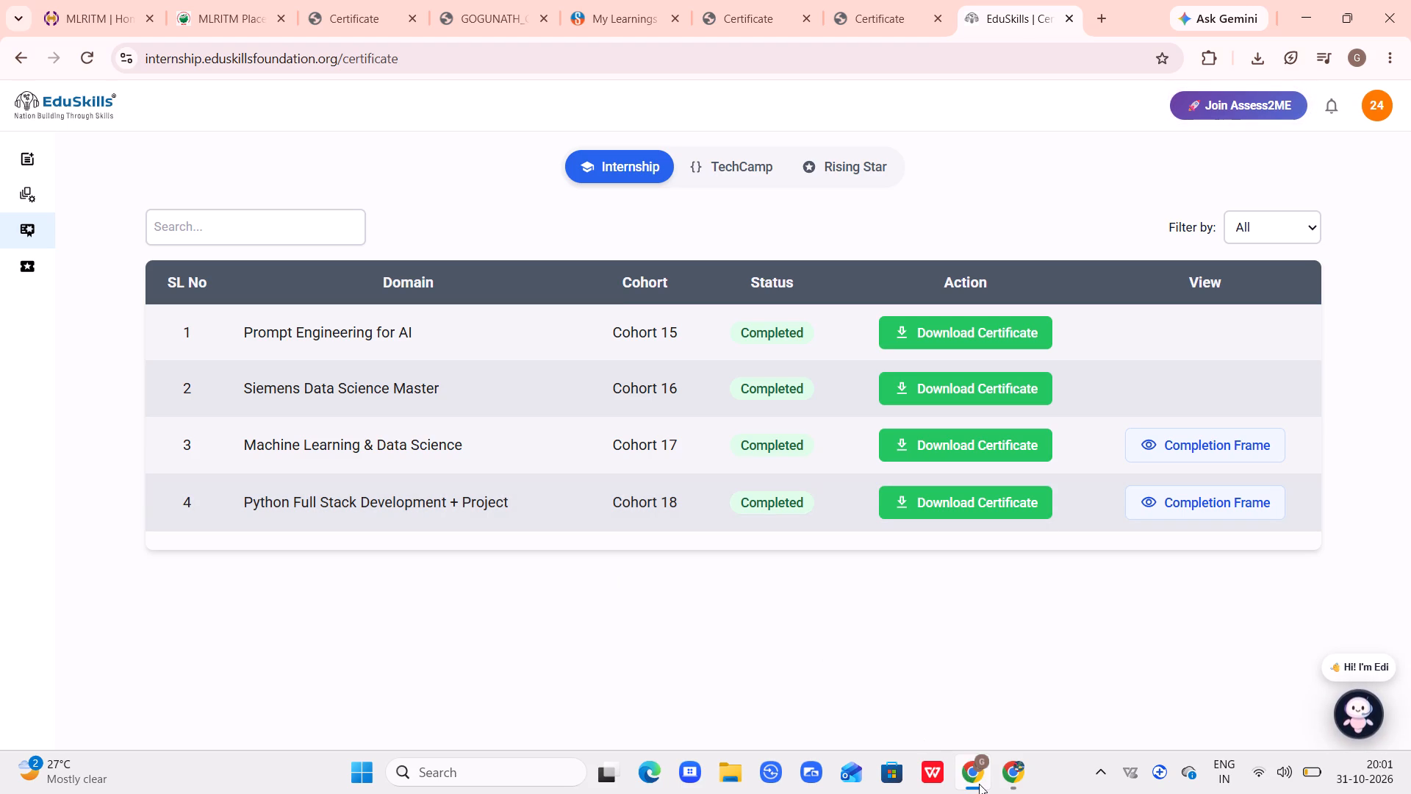
Return to the AICTE EduSkills certification entry on the placement portal and change its domain to Other.
{"action": "left_click", "coordinate": [223, 18]}
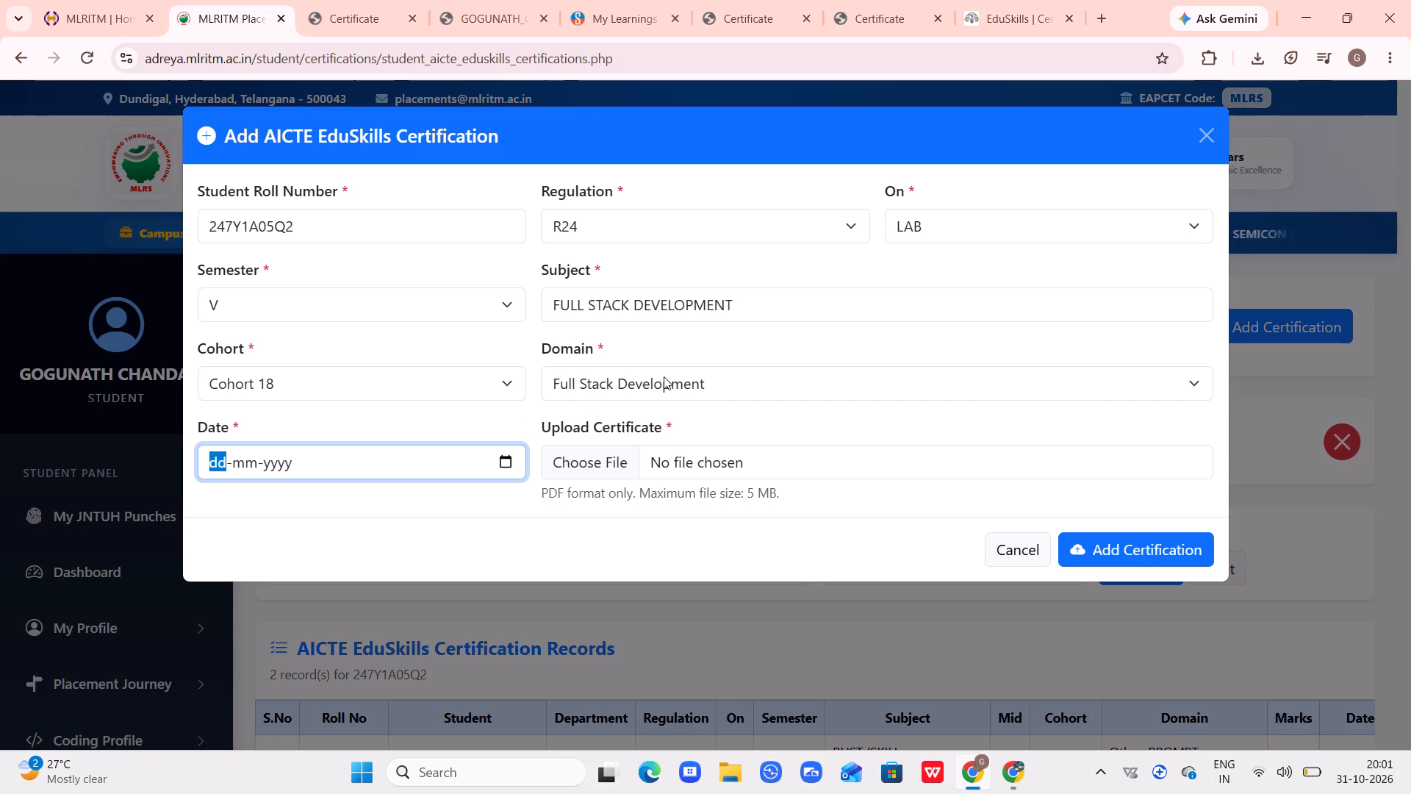
{"action": "left_click", "coordinate": [722, 382]}
{"action": "scroll", "coordinate": [707, 356], "scroll_direction": "down", "scroll_amount": 2}
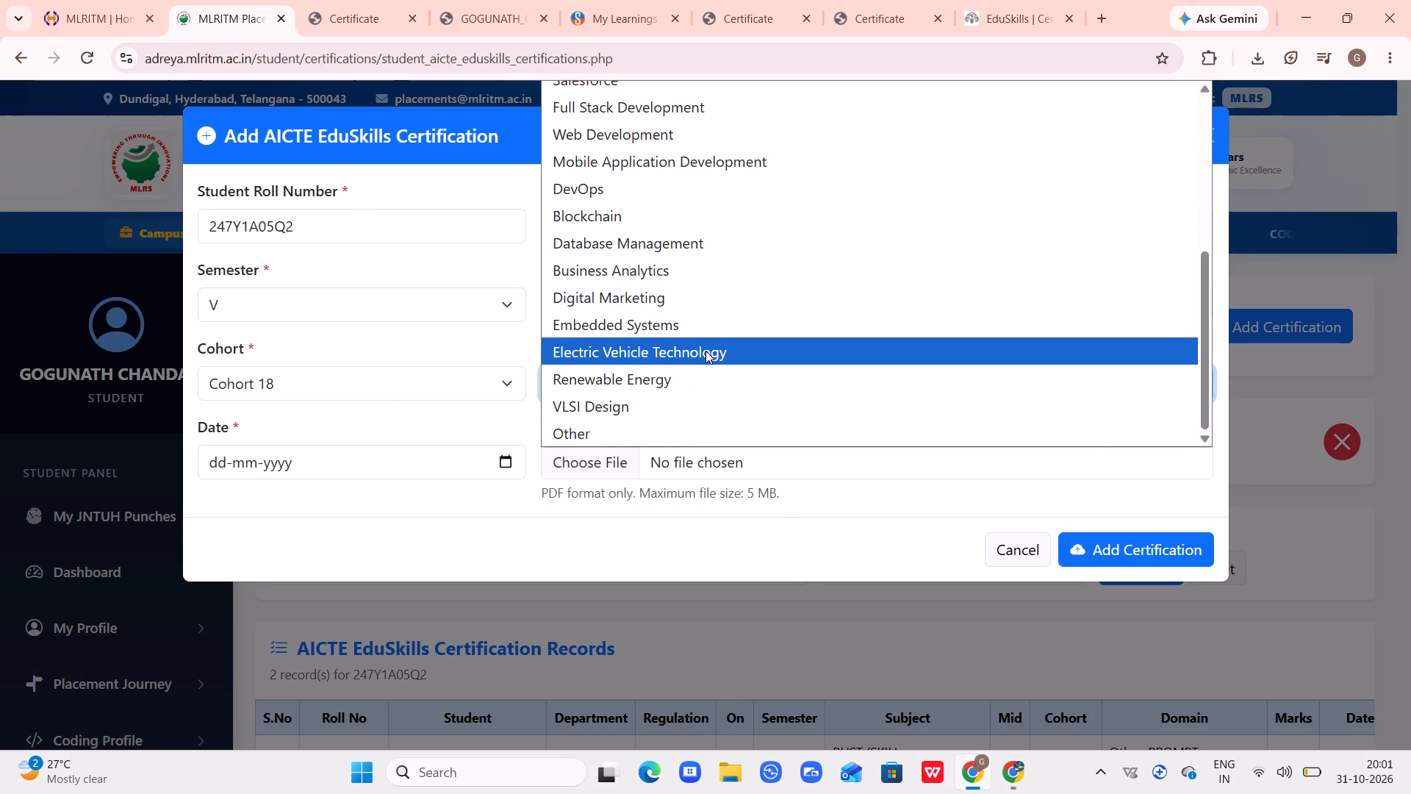
{"action": "scroll", "coordinate": [705, 350], "scroll_direction": "down", "scroll_amount": 5}
{"action": "left_click", "coordinate": [666, 430]}
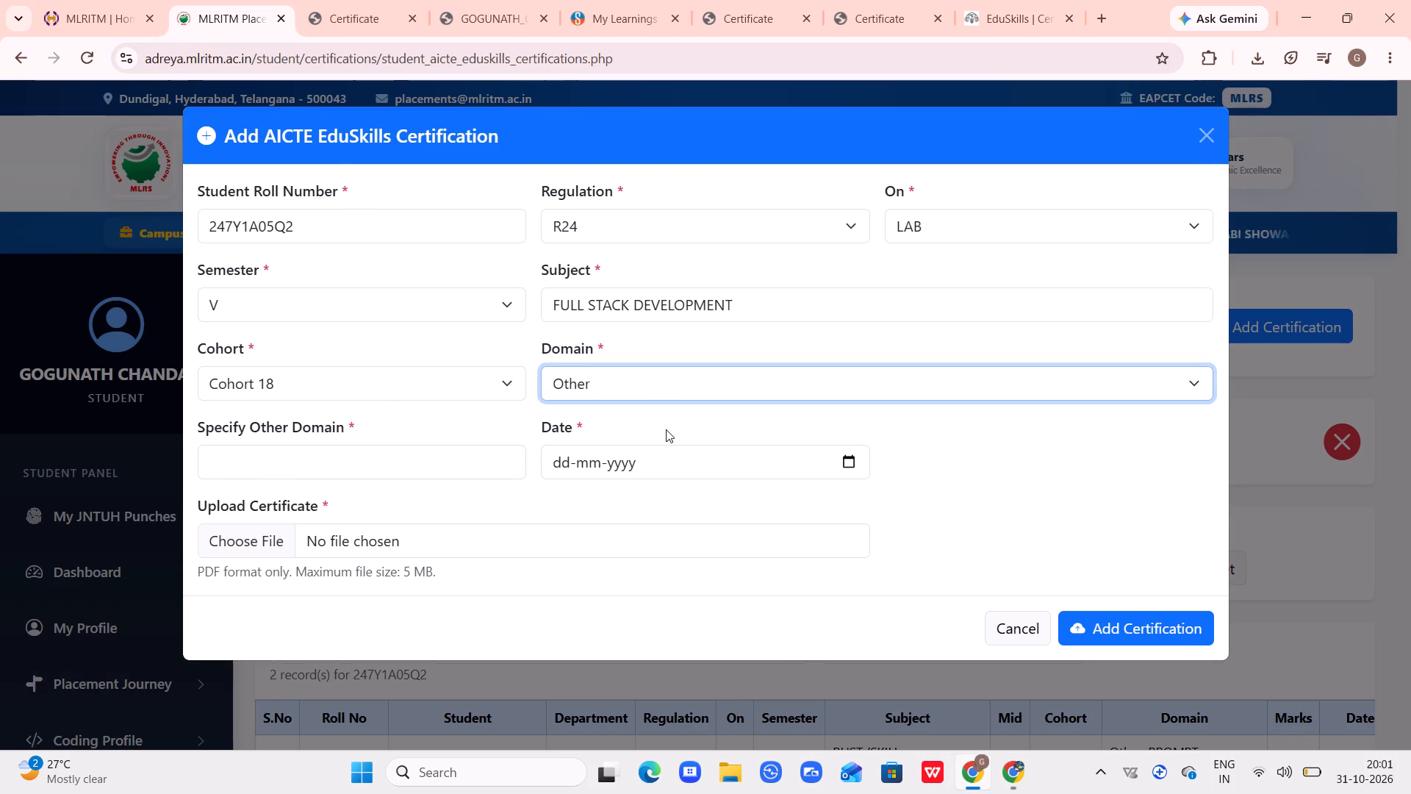
Copy the Cohort 18 domain name, Python Full Stack Development + Project, from the EduSkills certificate list into Specify Other Domain.
{"action": "left_click", "coordinate": [329, 457]}
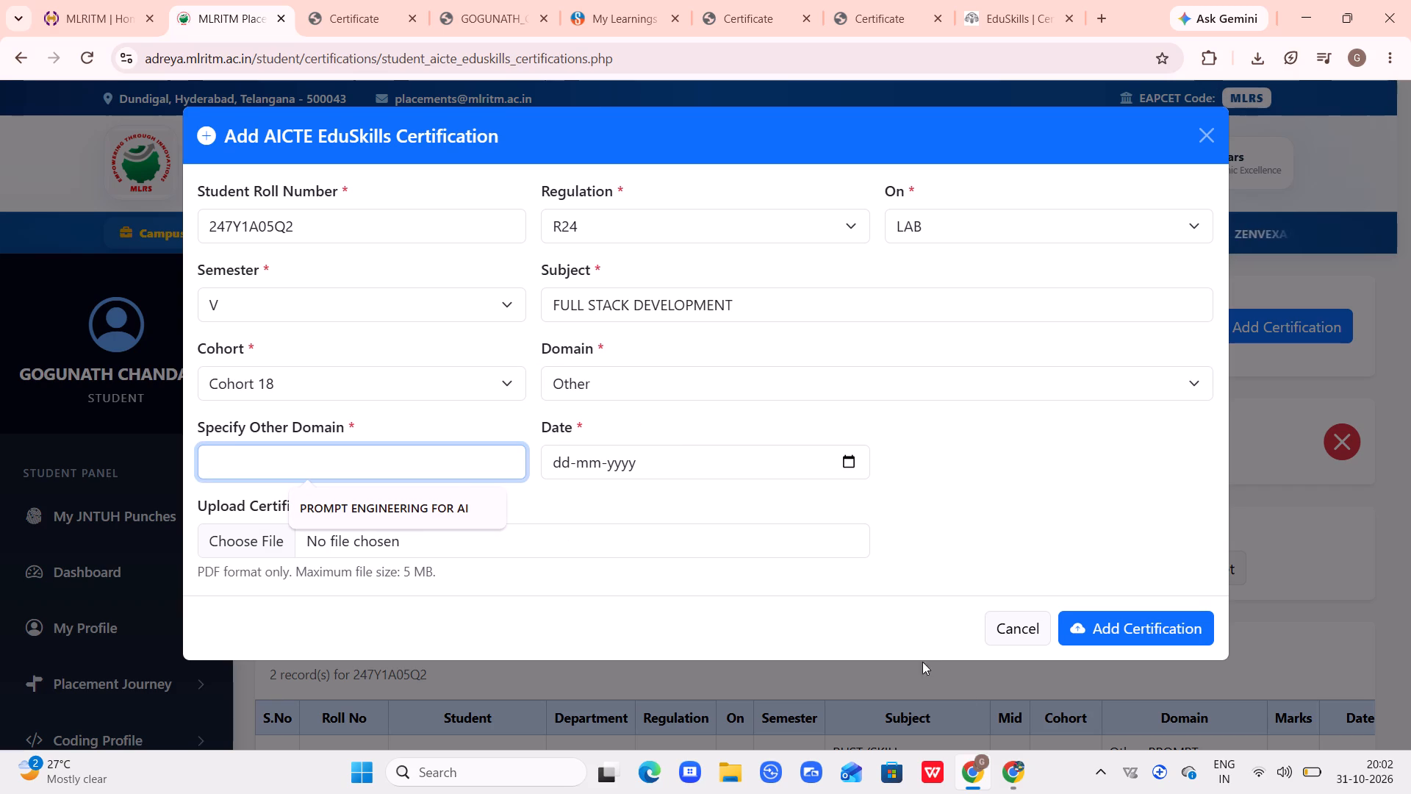
{"action": "left_click", "coordinate": [1015, 784]}
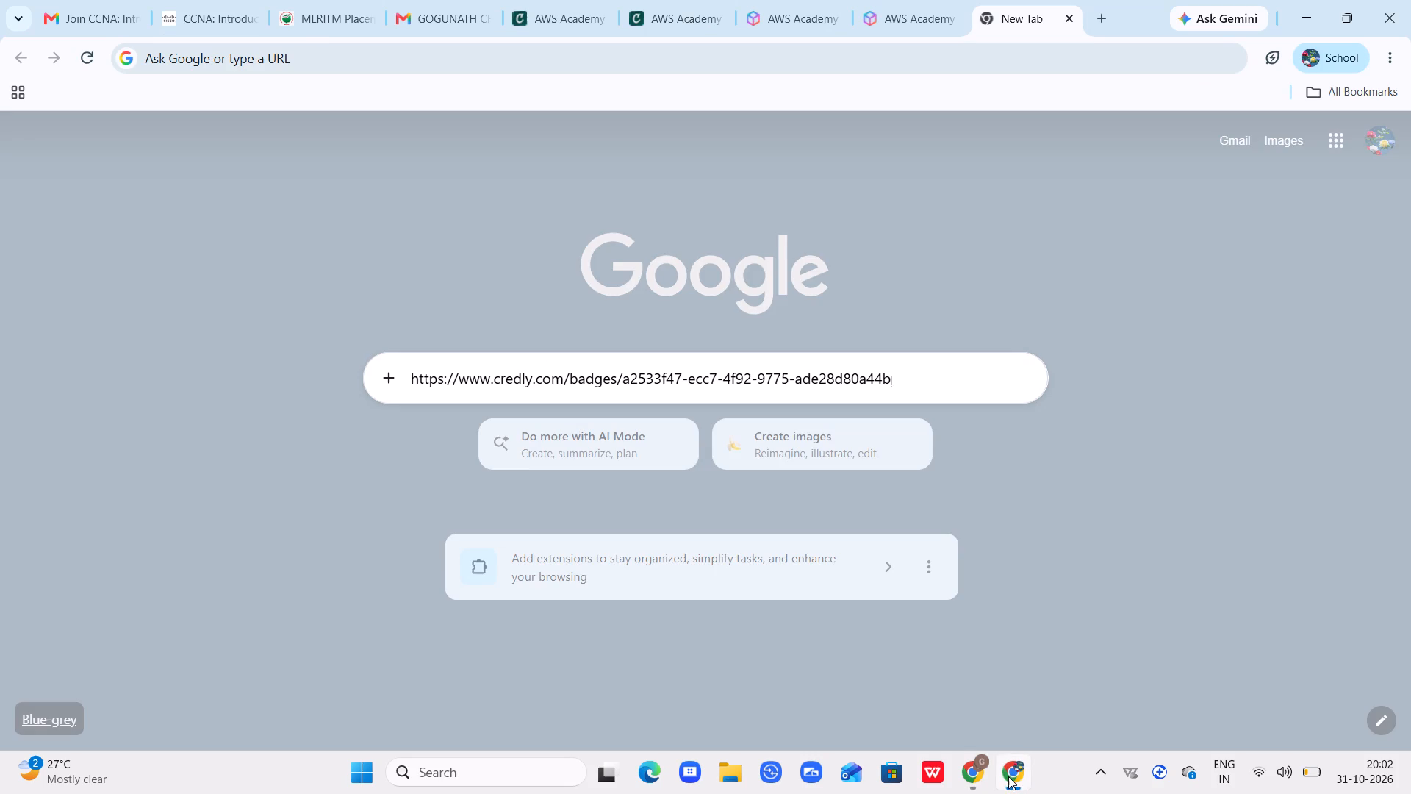
{"action": "left_click", "coordinate": [972, 776]}
{"action": "left_click", "coordinate": [983, 14]}
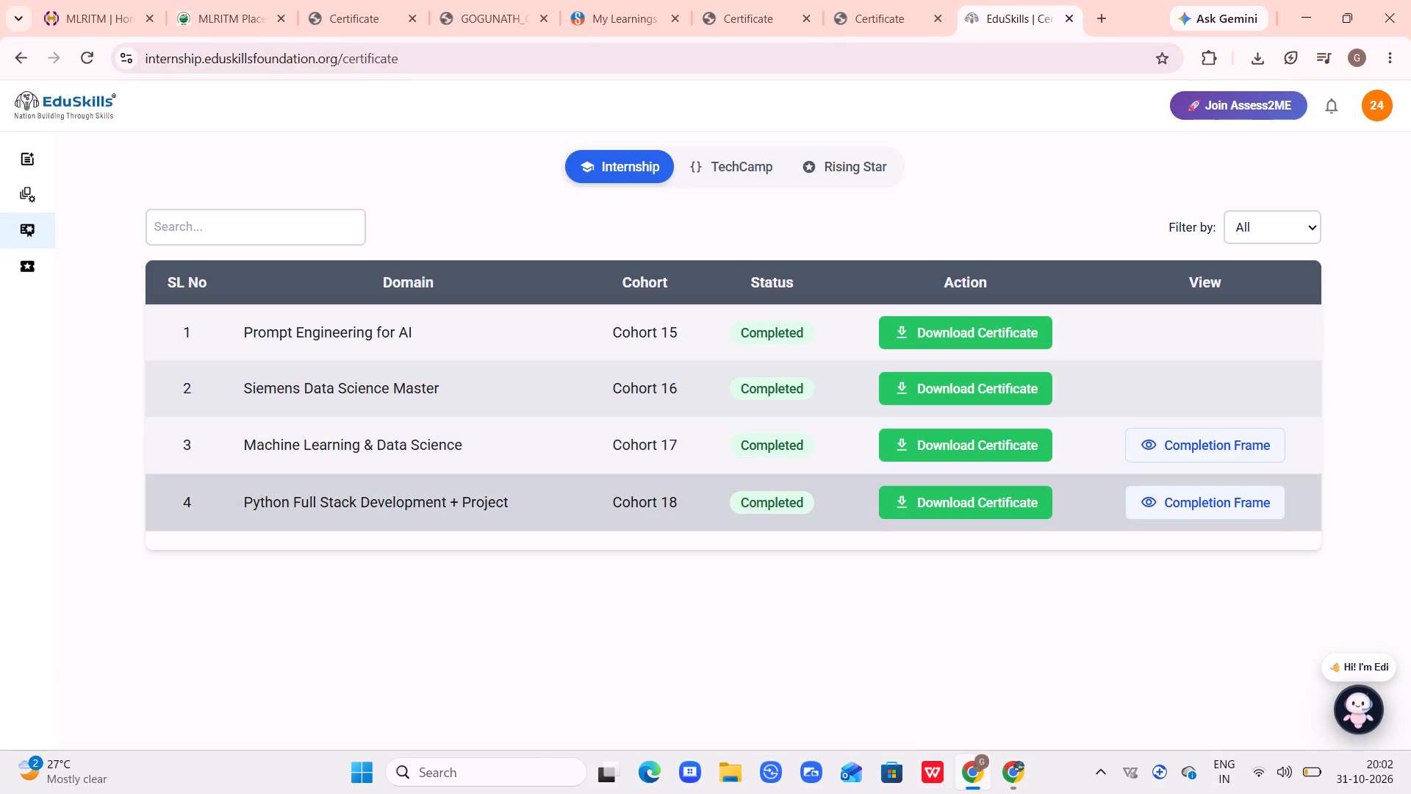
{"action": "left_click_drag", "start_coordinate": [243, 499], "coordinate": [523, 519]}
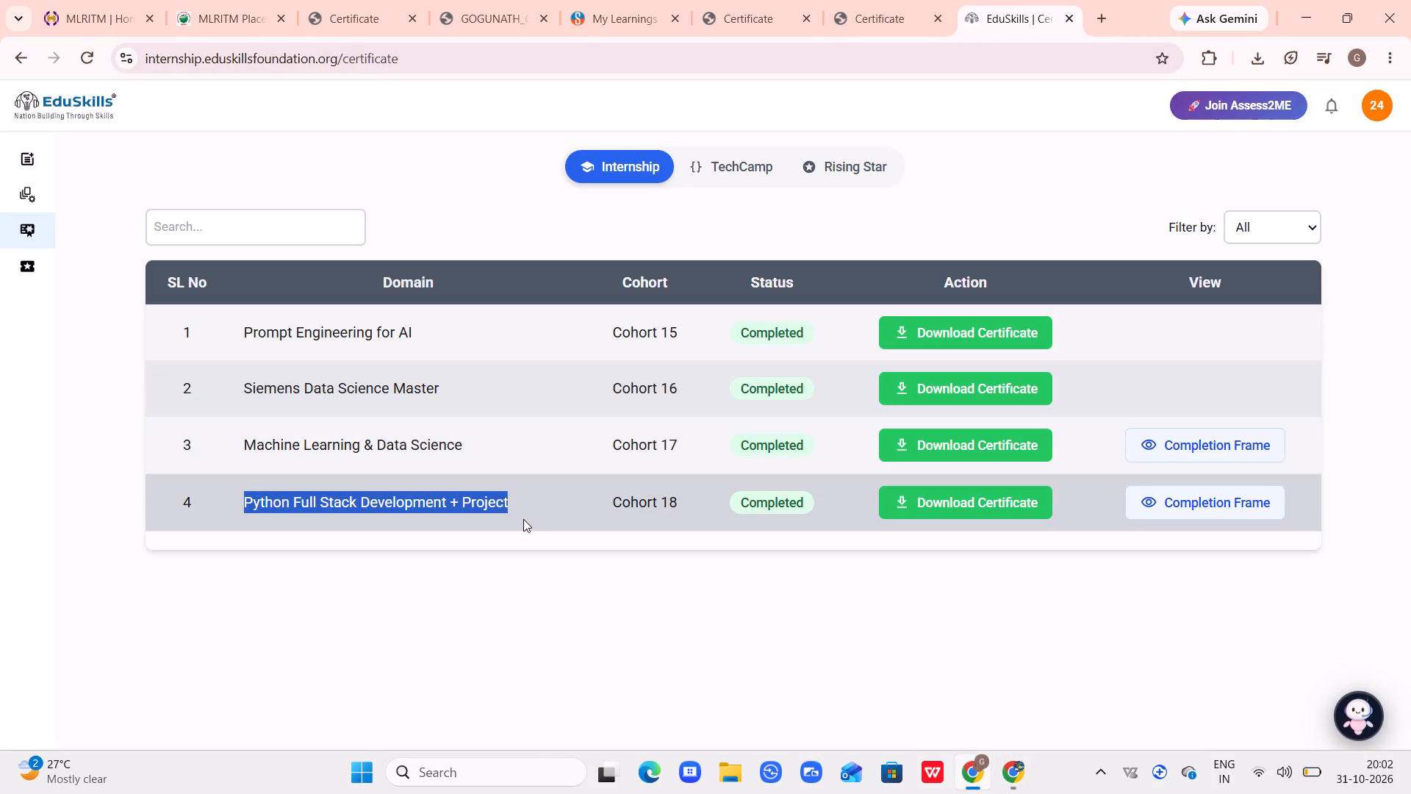
{"action": "left_click_drag", "start_coordinate": [523, 519], "coordinate": [531, 519]}
{"action": "key", "text": "ctrl+c"}
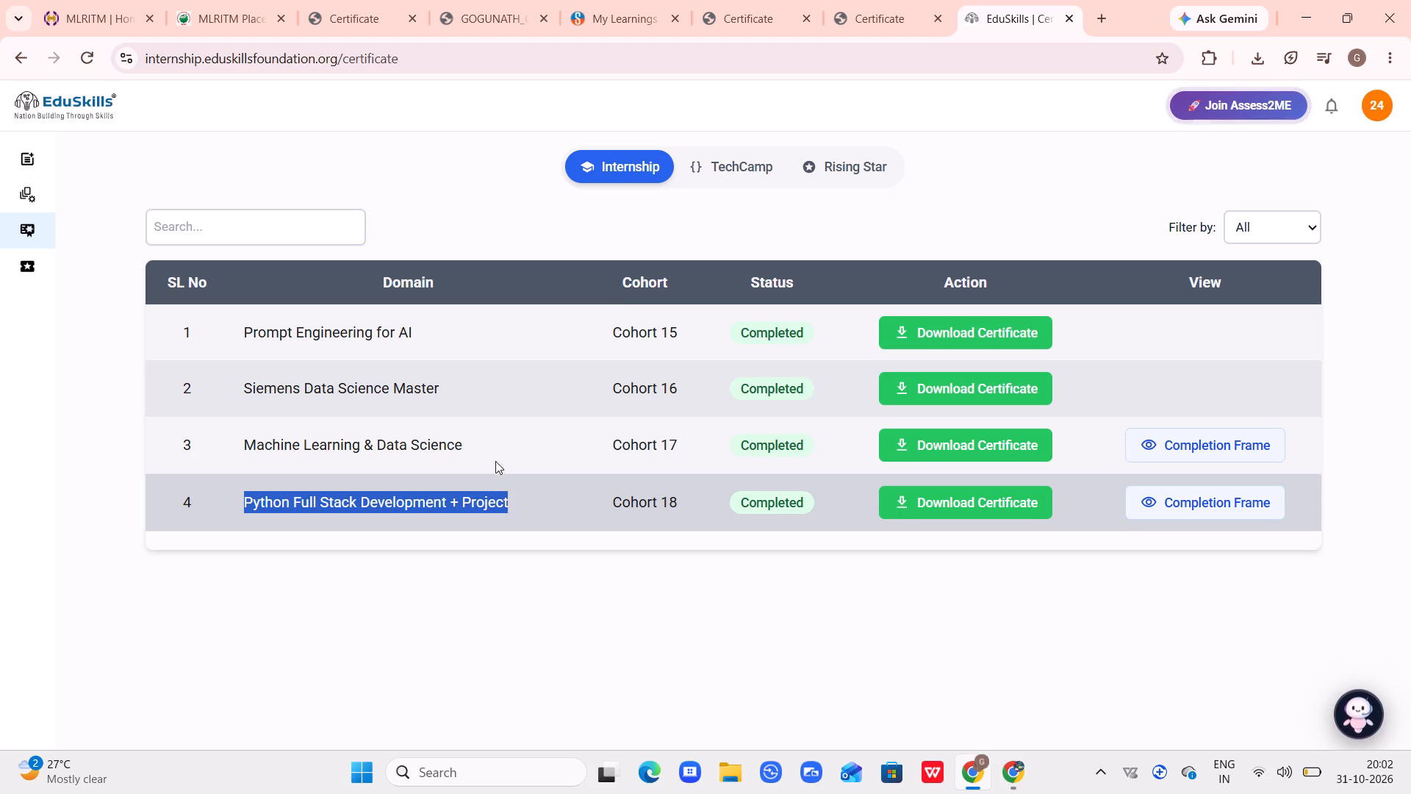
{"action": "left_click", "coordinate": [235, 5]}
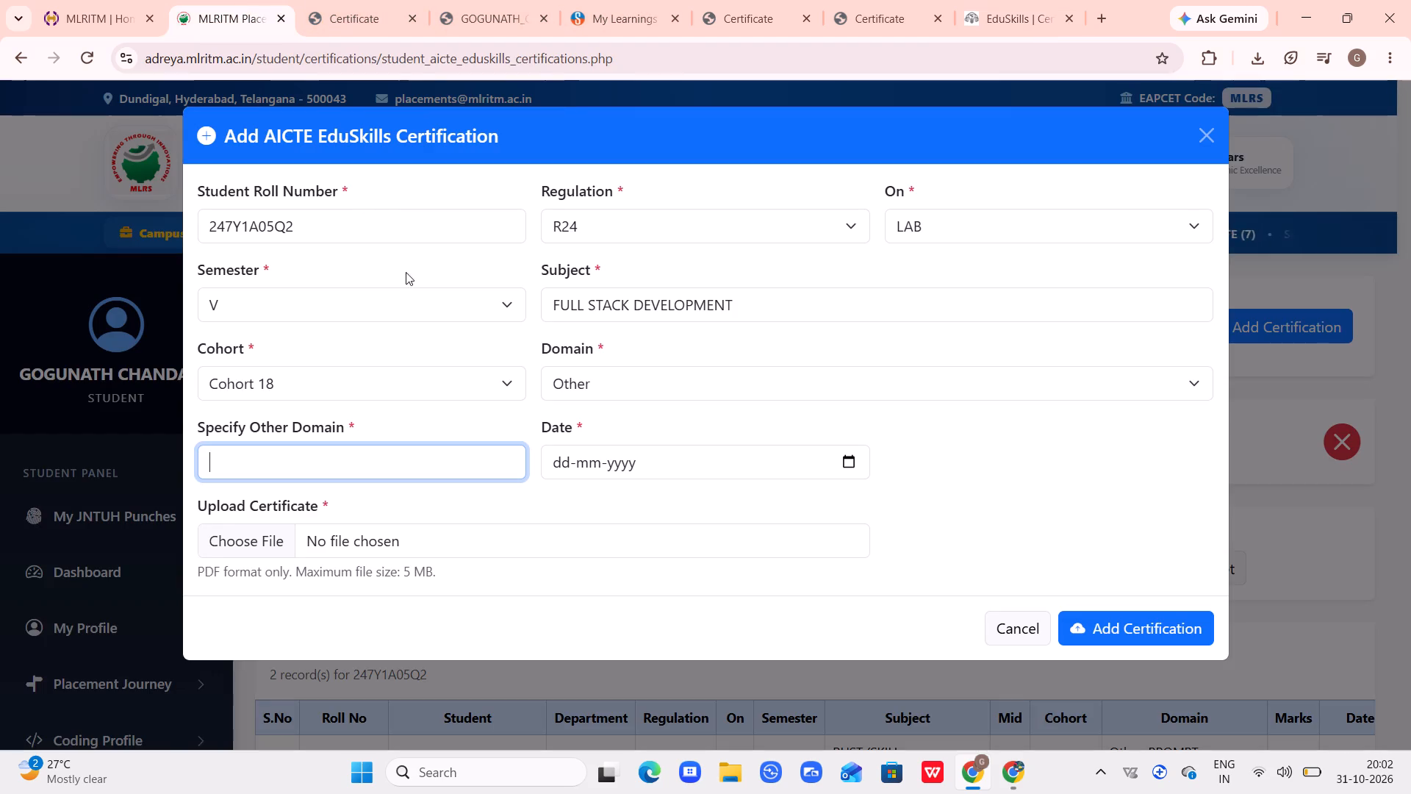
{"action": "left_click", "coordinate": [400, 459]}
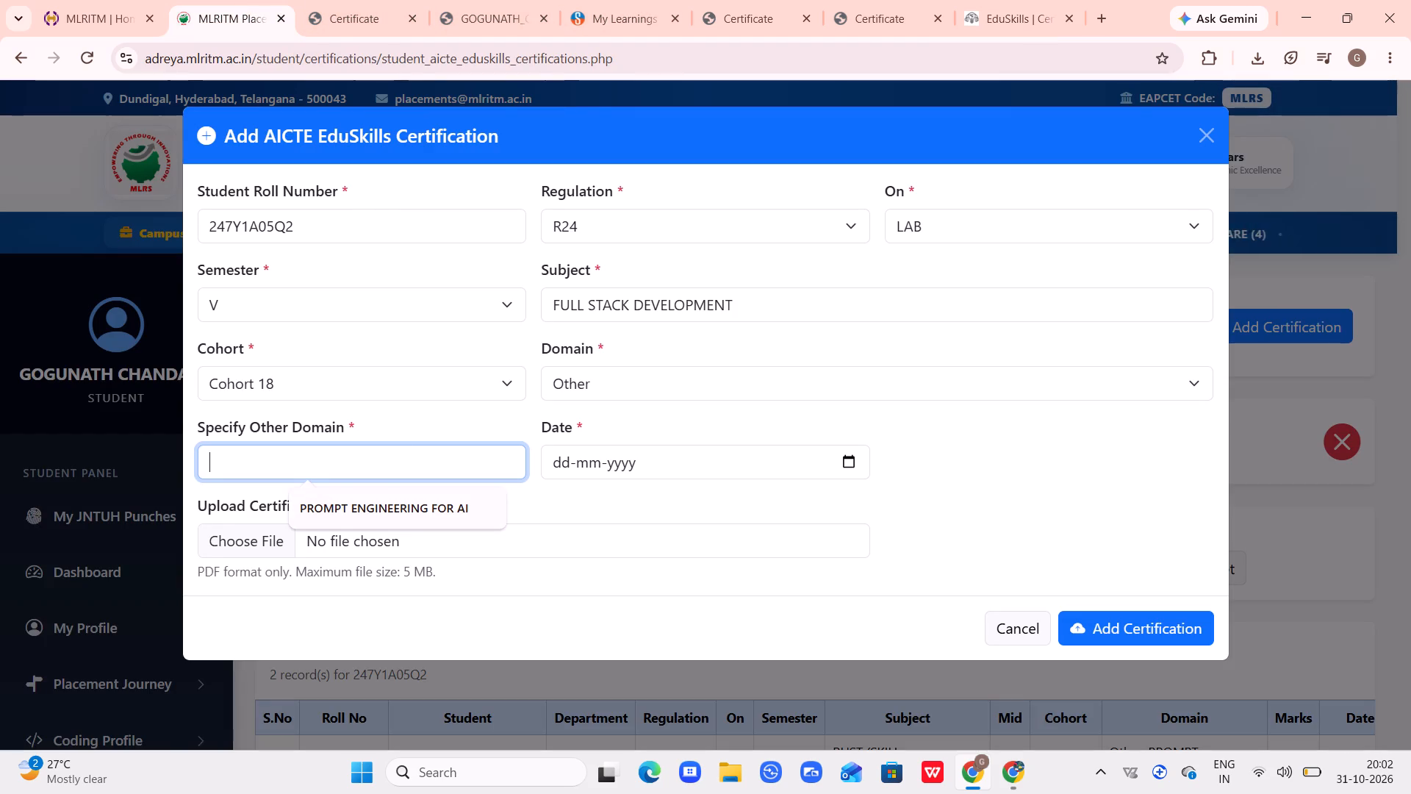
{"action": "key", "text": "ctrl+v"}
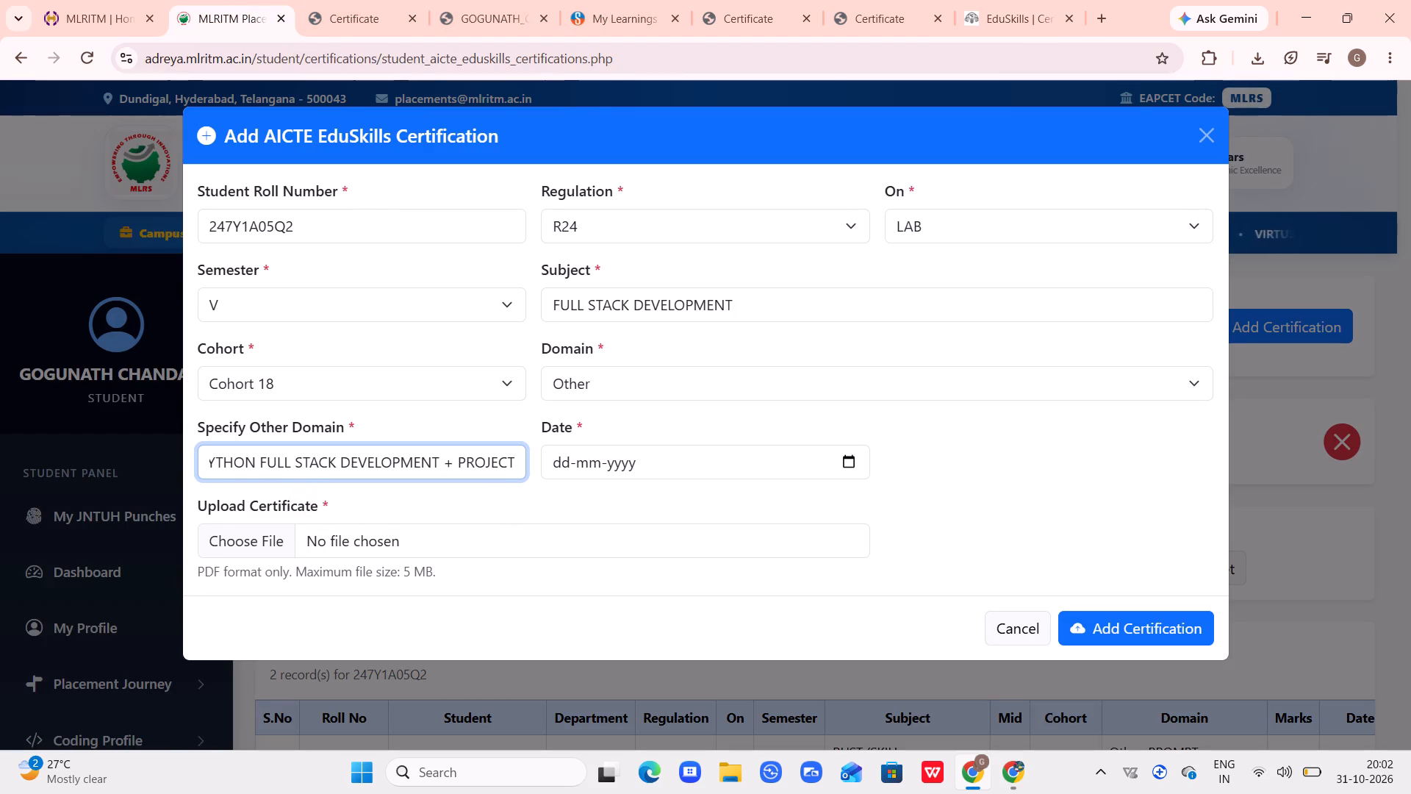
Leave the certification date blank and switch to WhatsApp.
{"action": "left_click", "coordinate": [665, 463]}
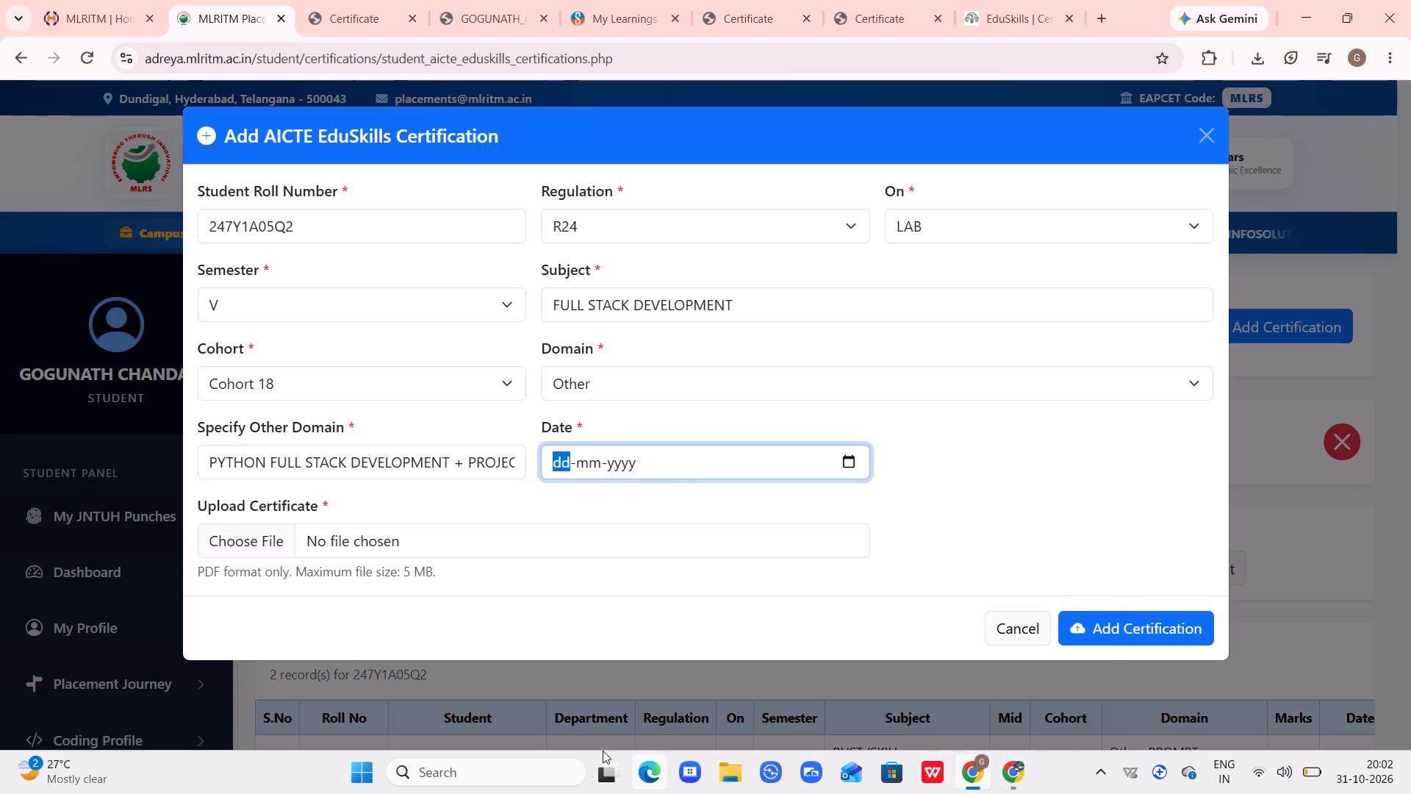
{"action": "left_click", "coordinate": [371, 766]}
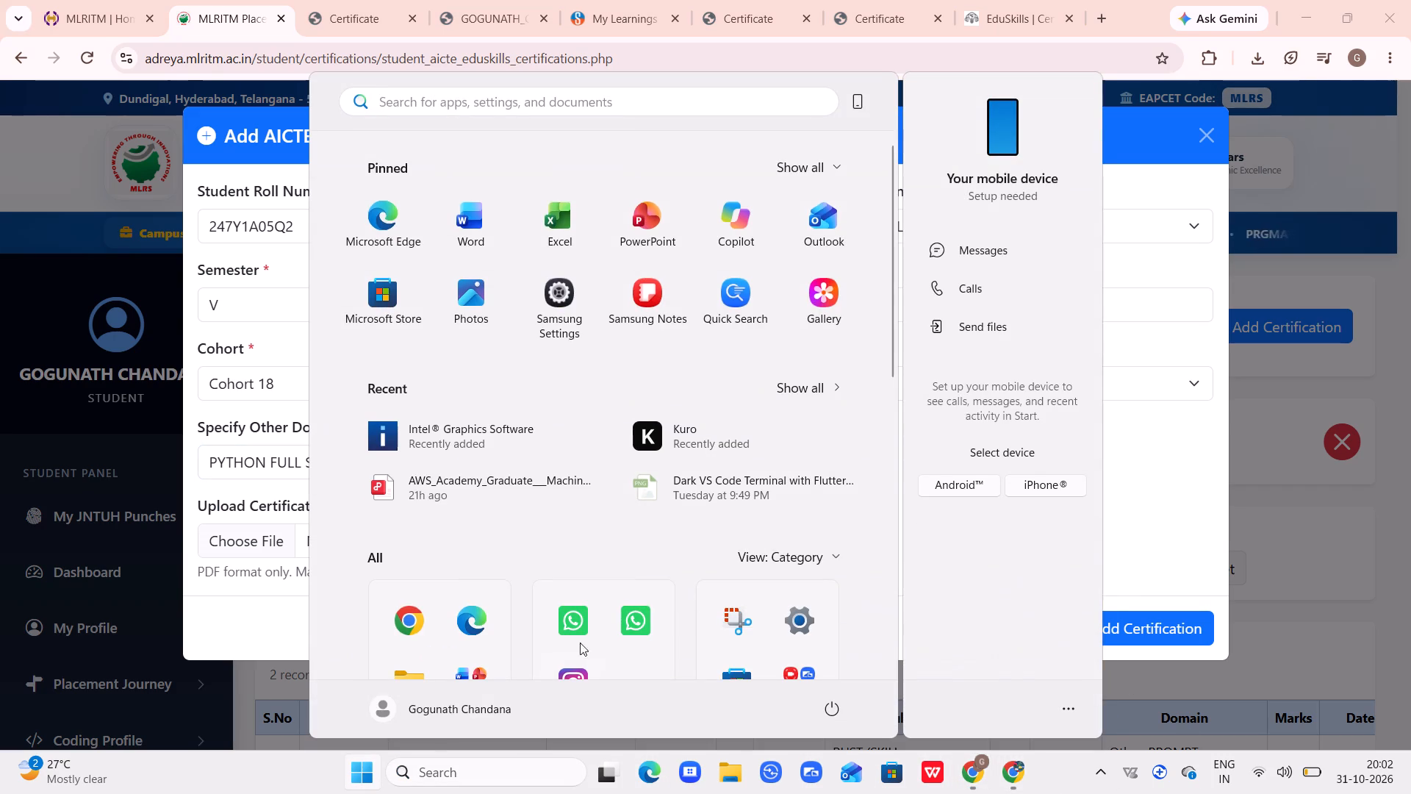
{"action": "left_click", "coordinate": [590, 637]}
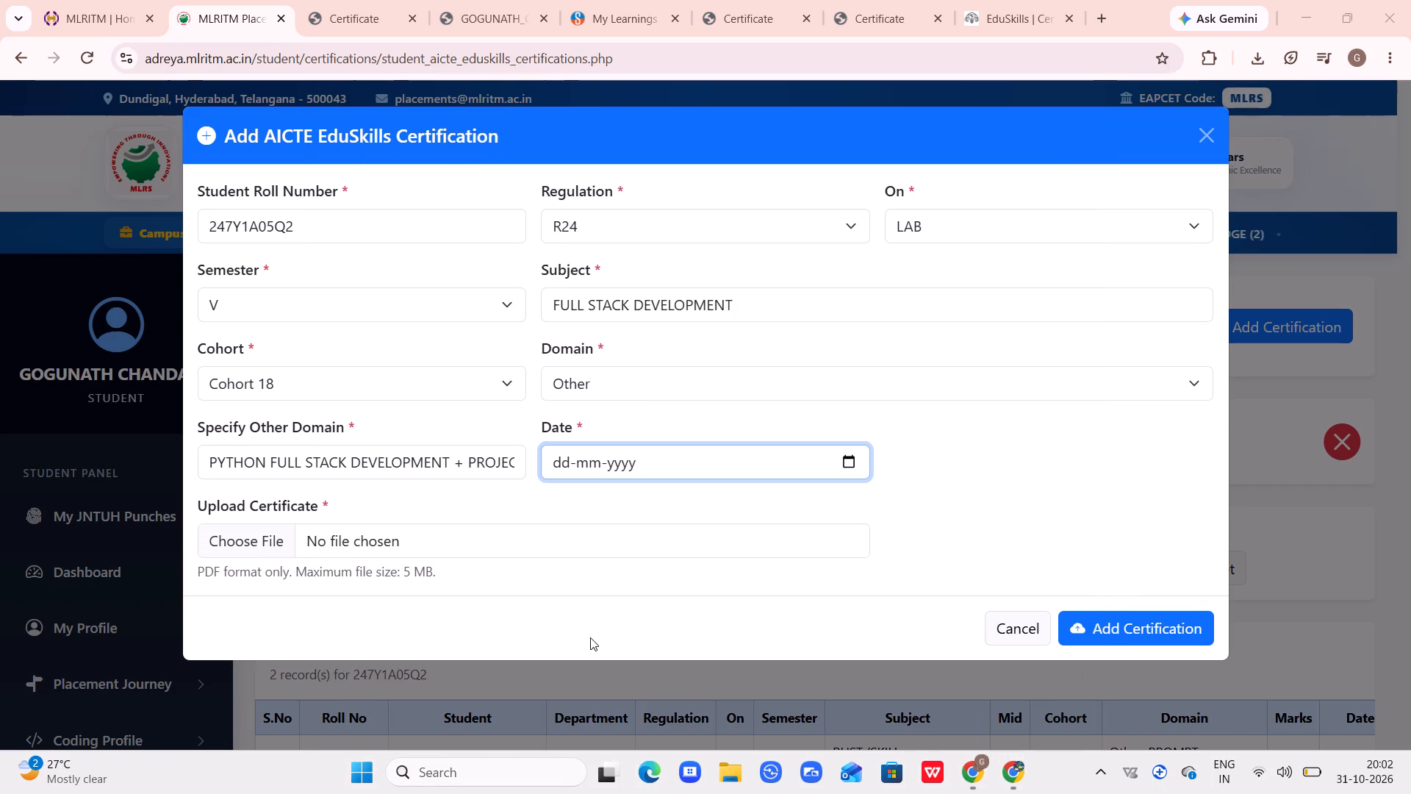
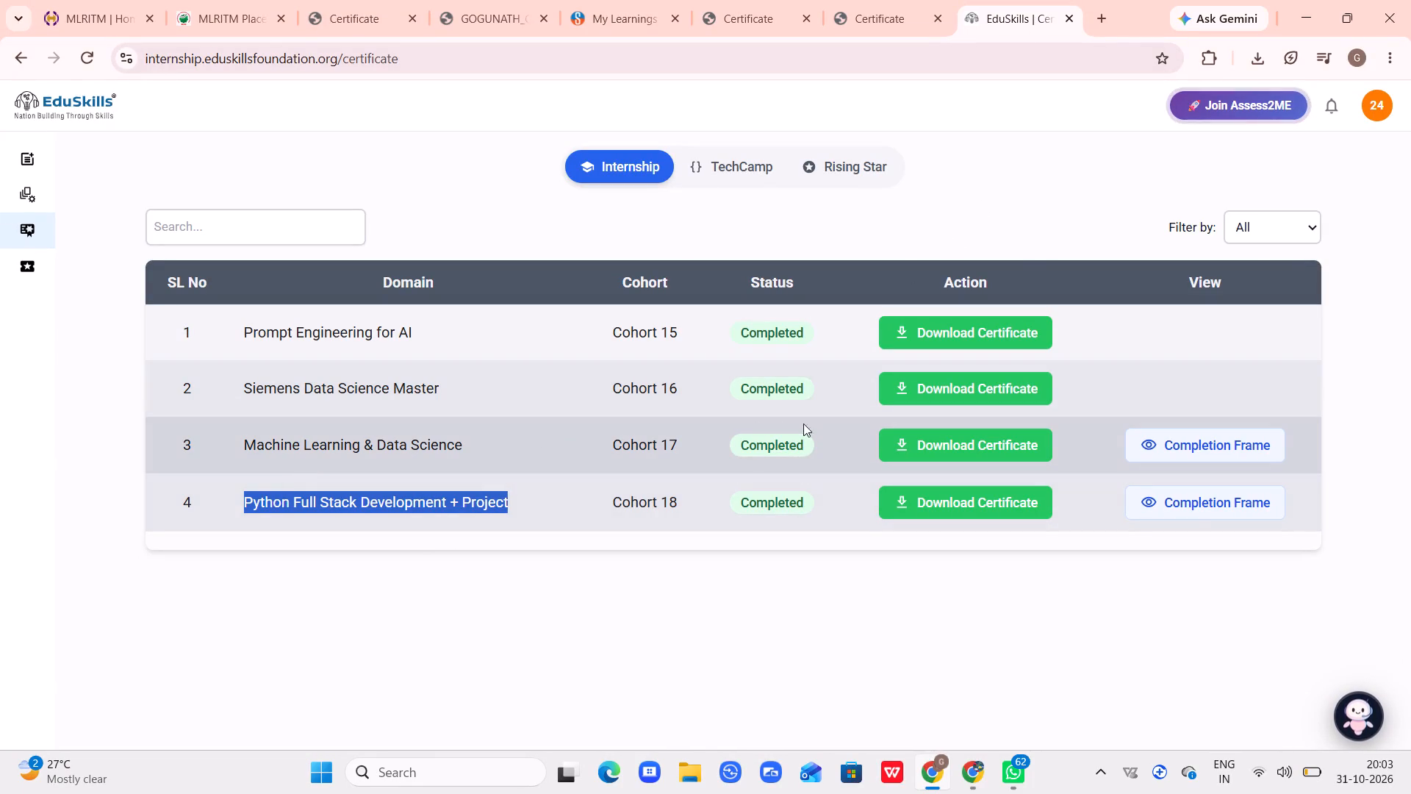
Return to the partly filled Add AICTE EduSkills Certification form on the MLRITM placement portal.
{"action": "left_click", "coordinate": [979, 788]}
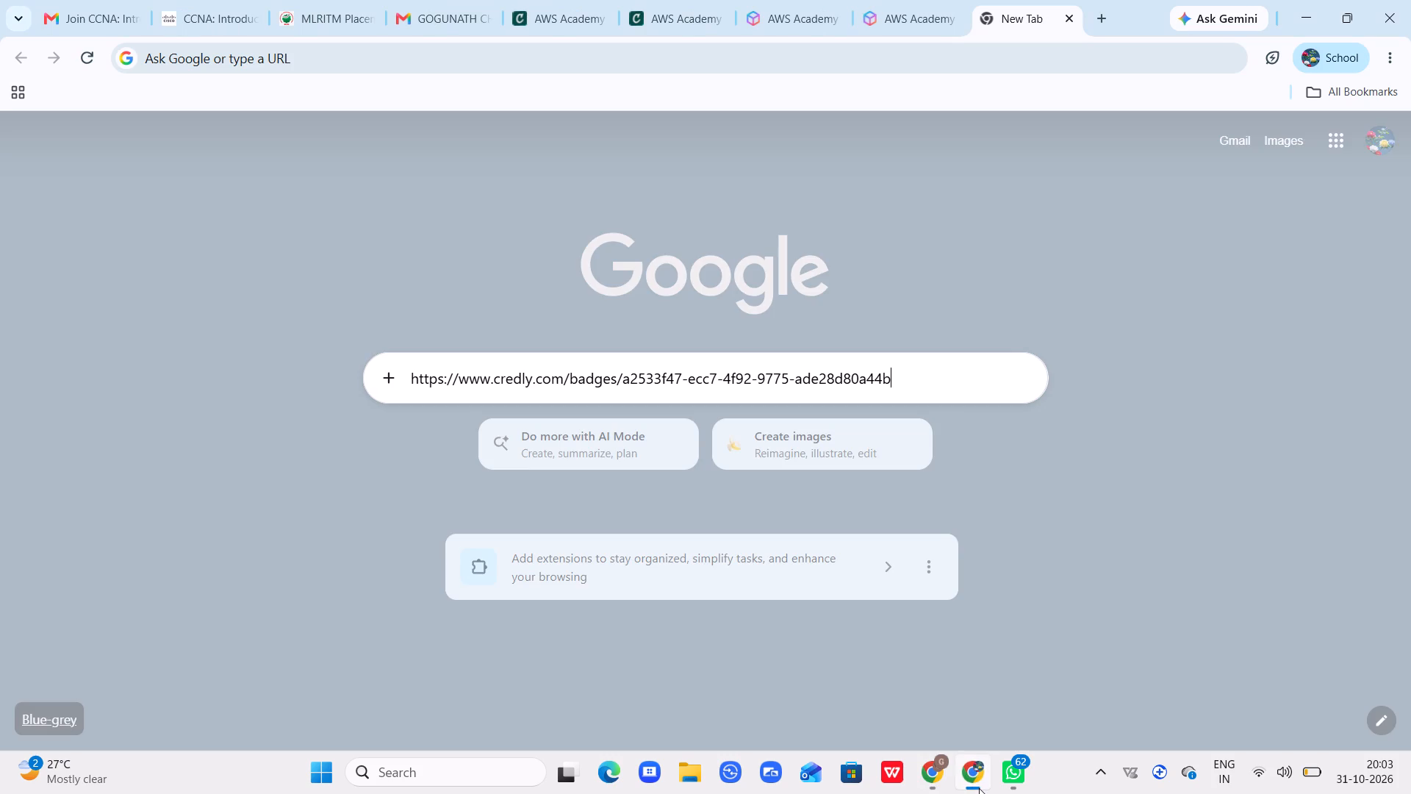
{"action": "left_click", "coordinate": [937, 777]}
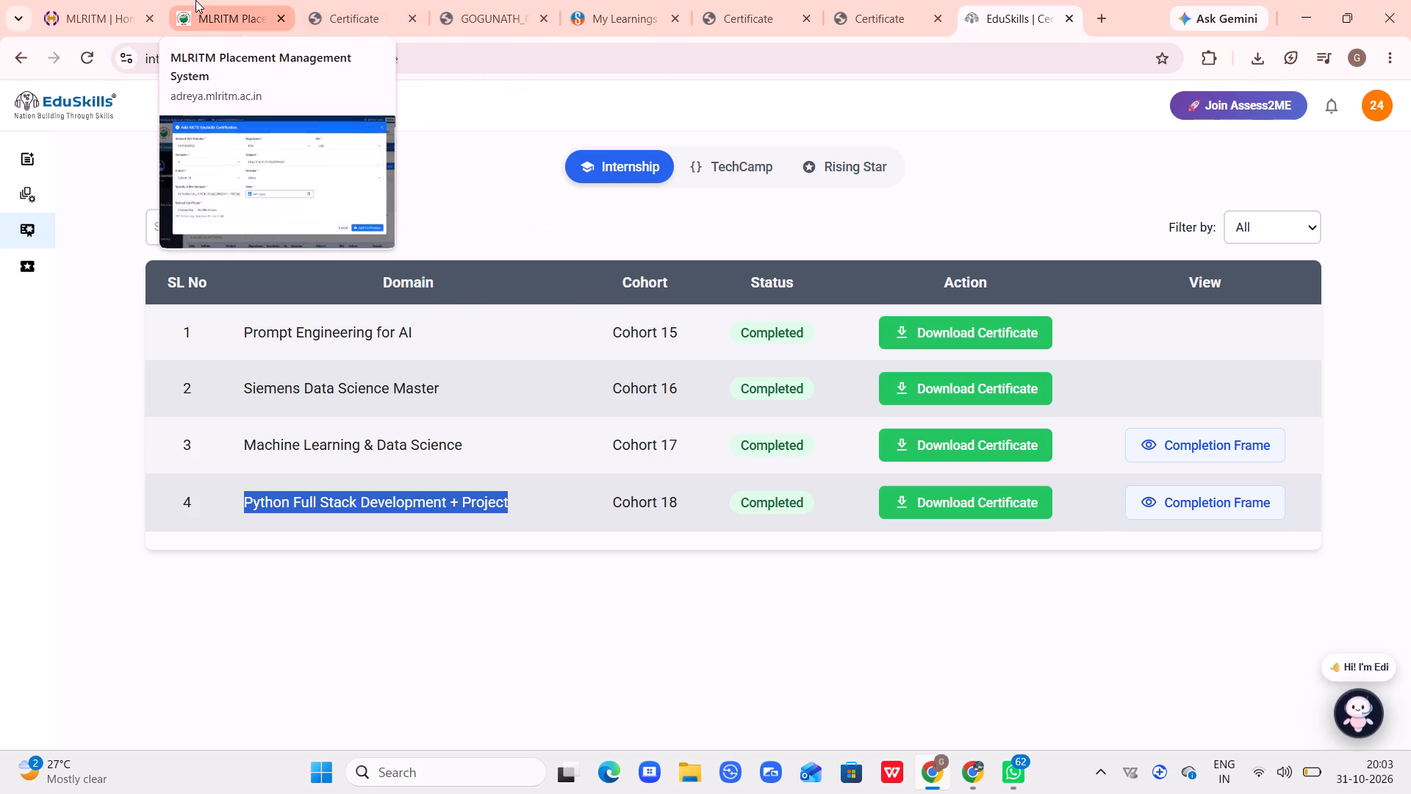
{"action": "left_click", "coordinate": [221, 13]}
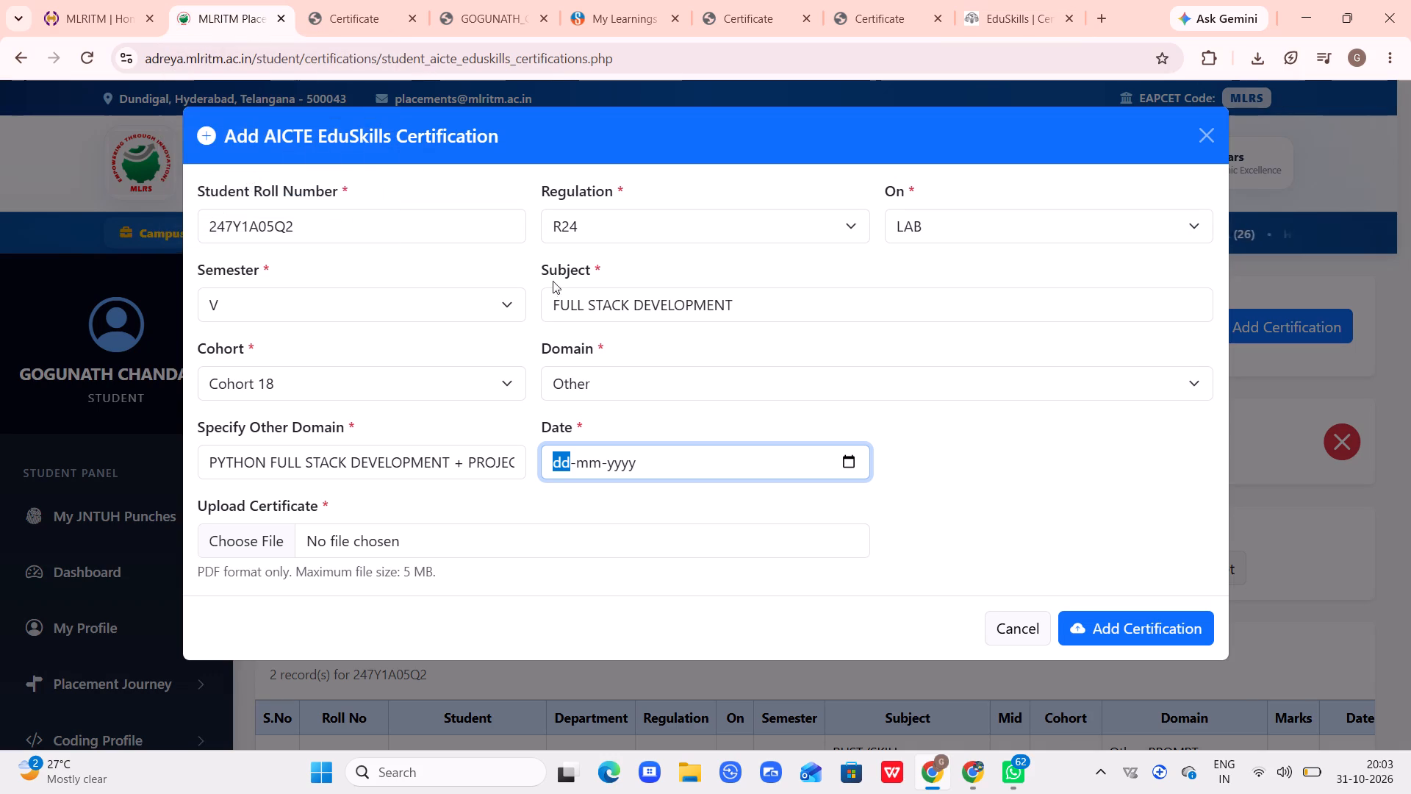
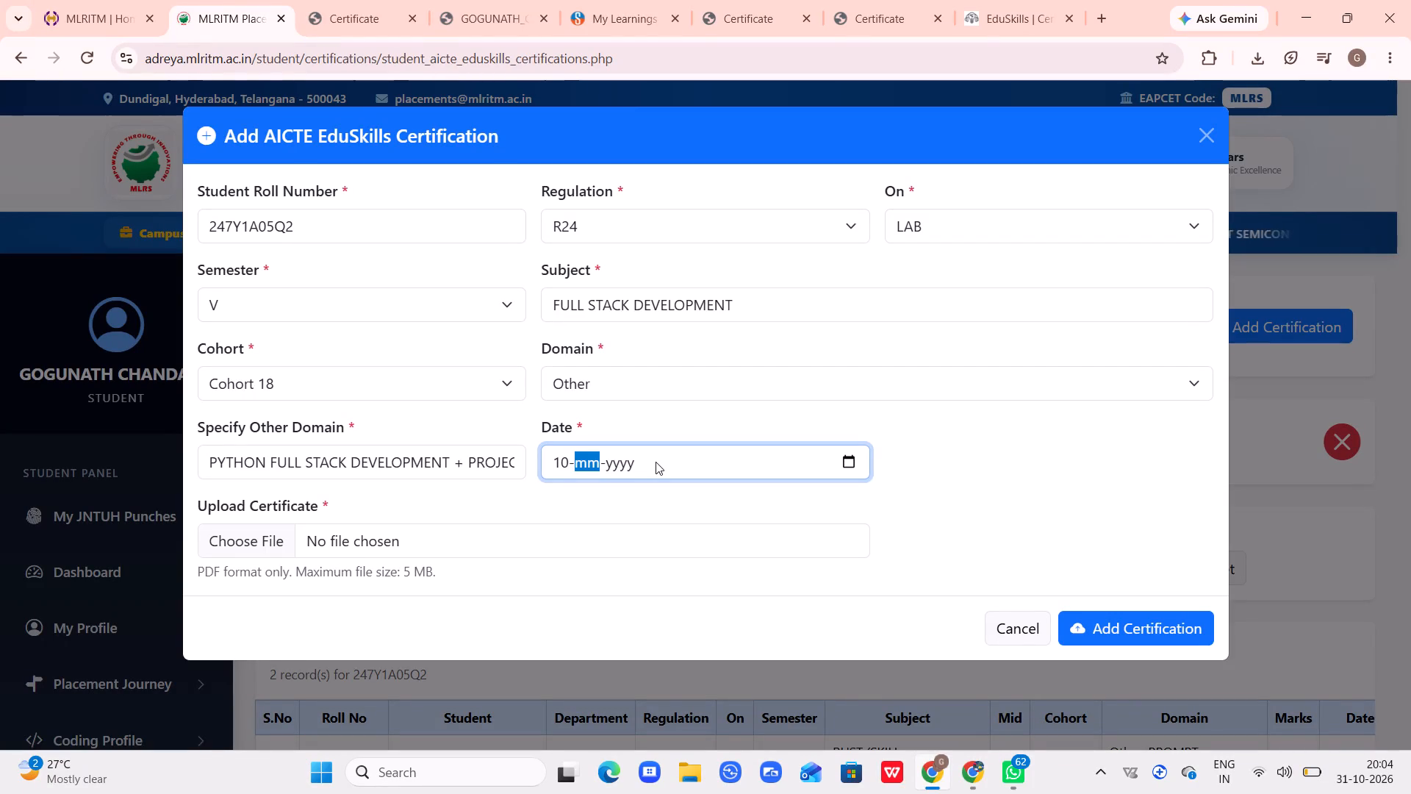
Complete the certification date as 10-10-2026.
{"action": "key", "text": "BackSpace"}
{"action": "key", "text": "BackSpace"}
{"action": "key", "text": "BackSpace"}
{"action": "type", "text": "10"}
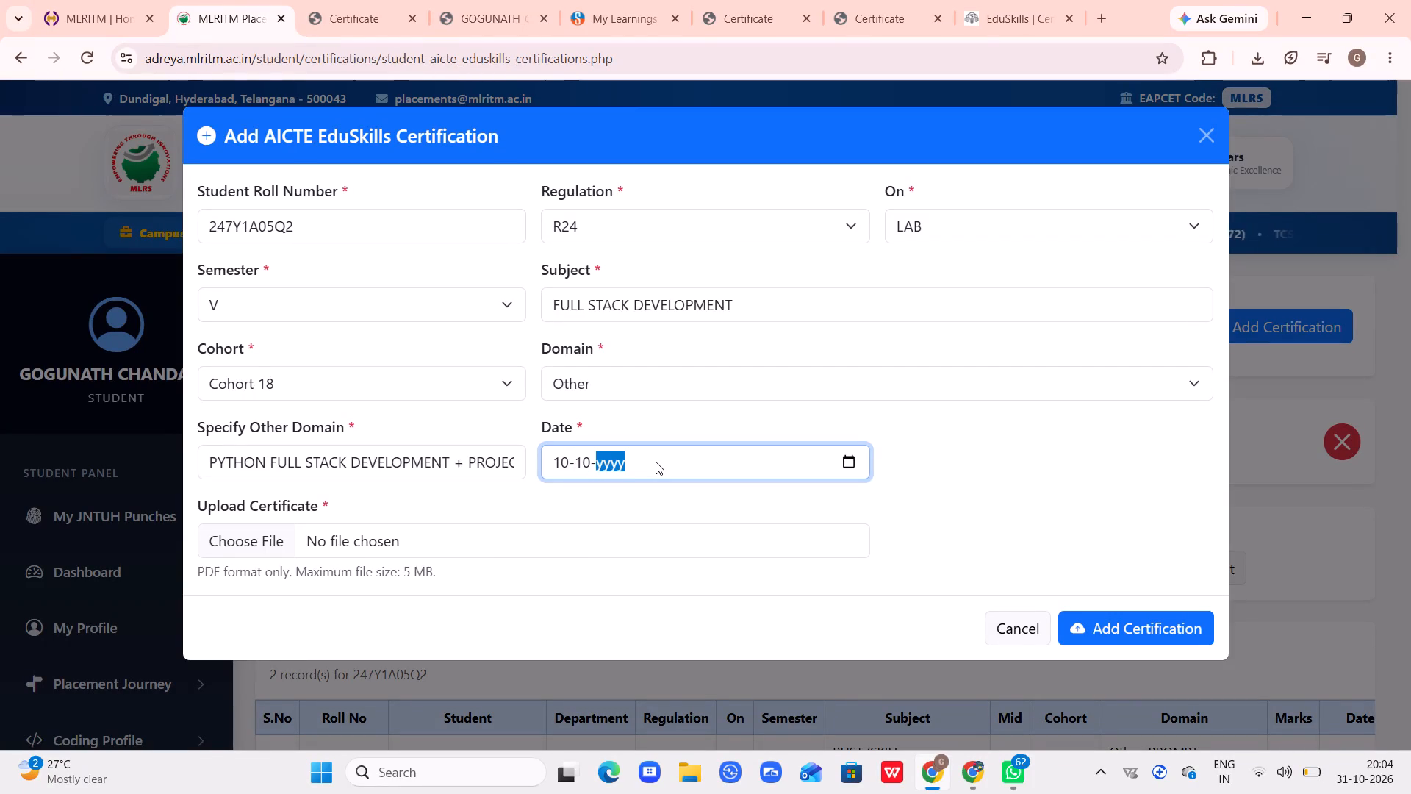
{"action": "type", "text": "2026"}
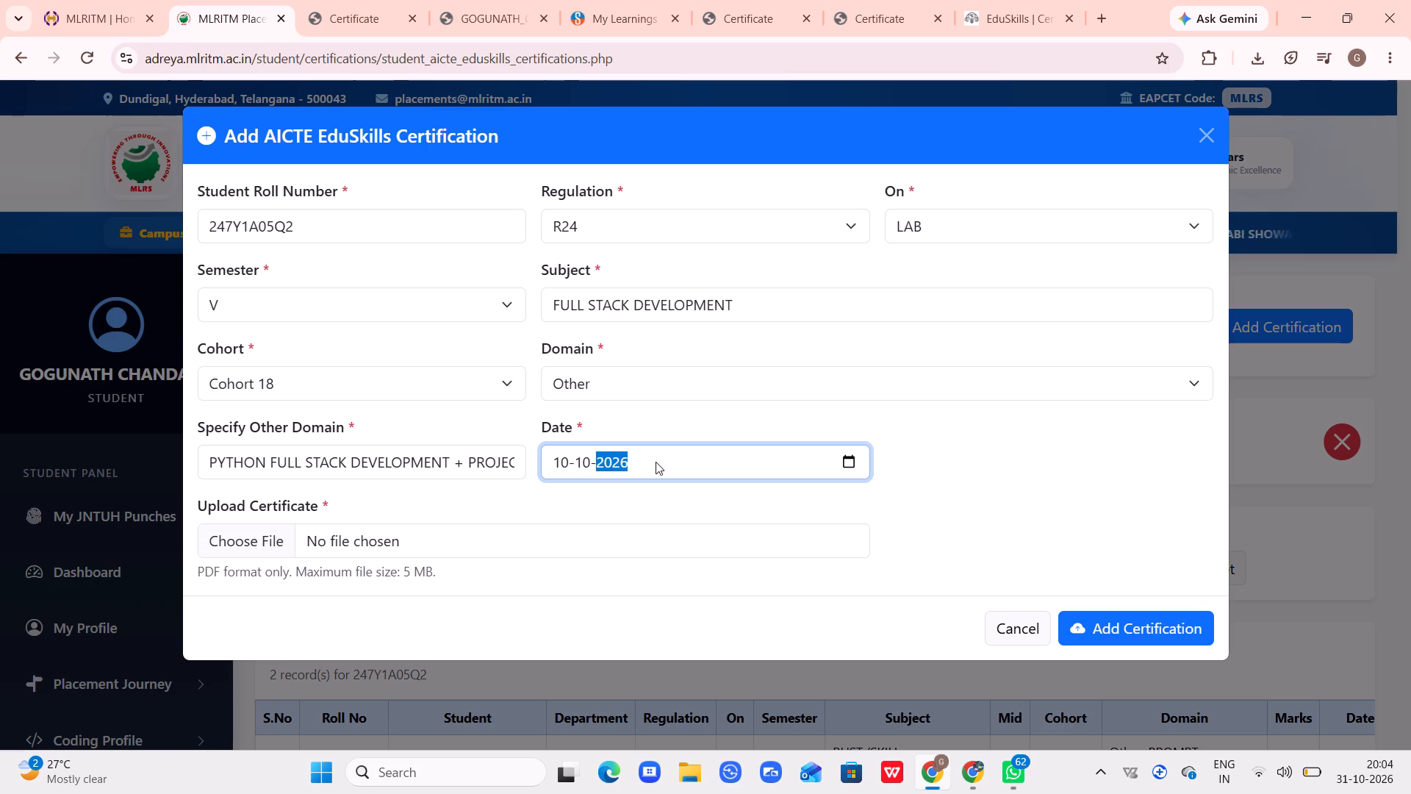
Change the certification date to 15-10-2026.
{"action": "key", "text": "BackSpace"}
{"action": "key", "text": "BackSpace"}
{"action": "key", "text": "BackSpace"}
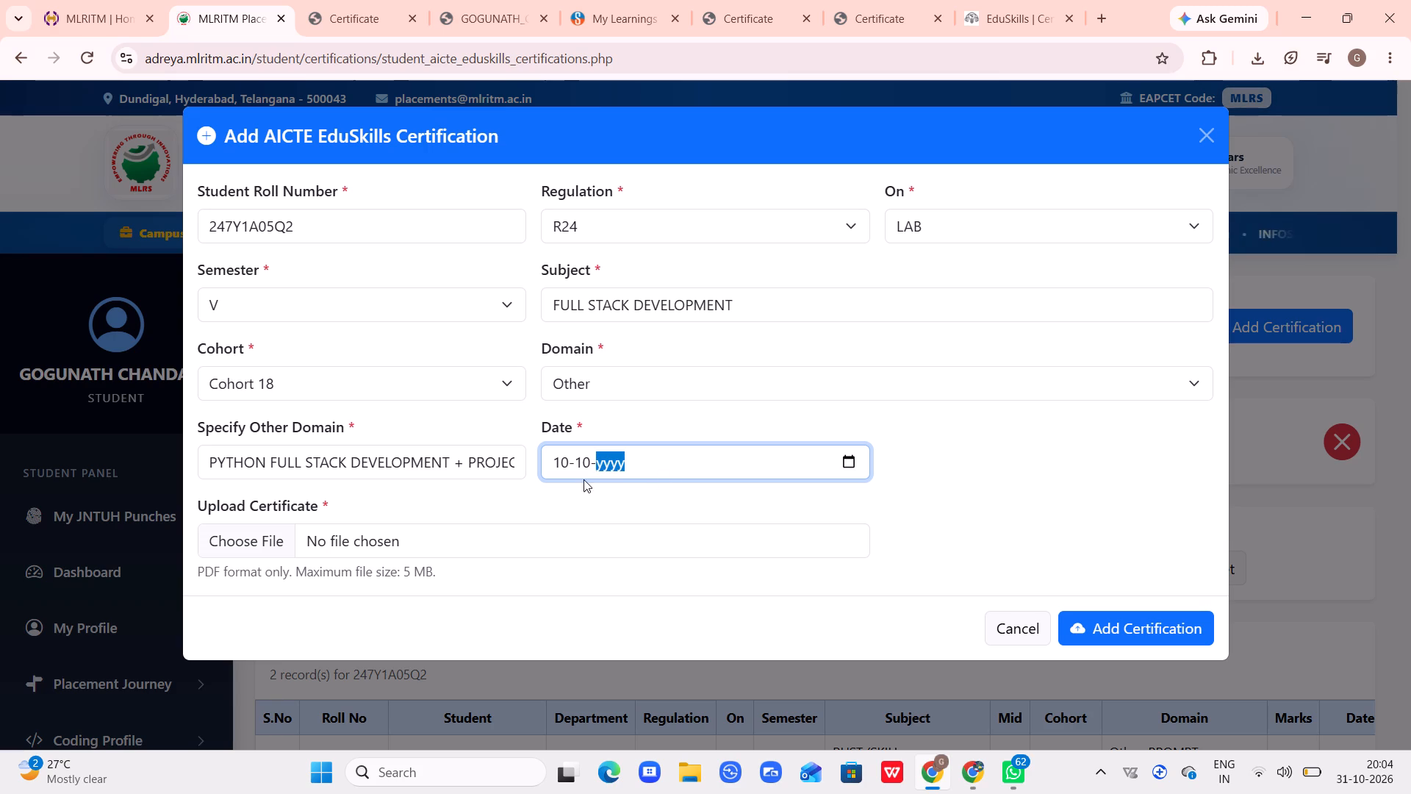
{"action": "left_click", "coordinate": [565, 462]}
{"action": "key", "text": "BackSpace"}
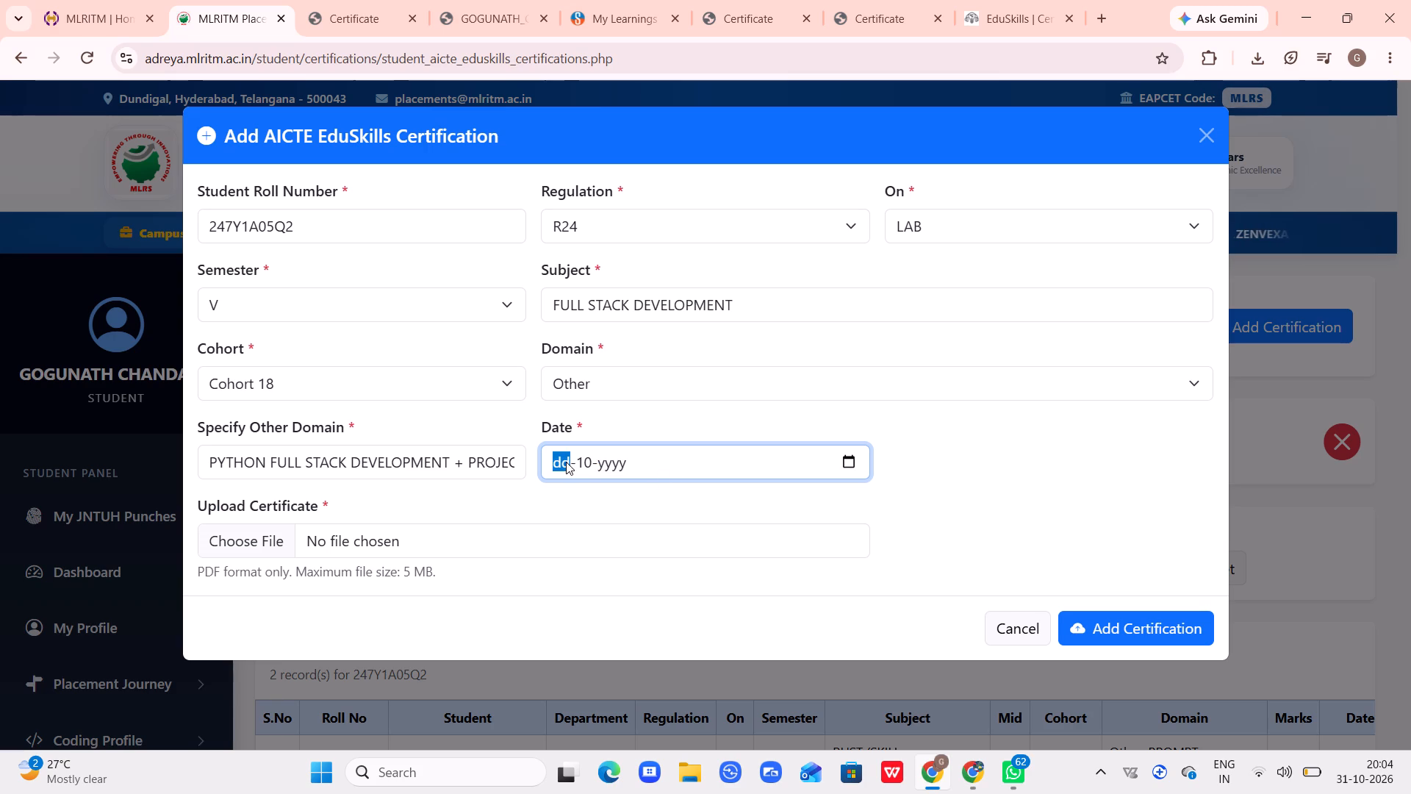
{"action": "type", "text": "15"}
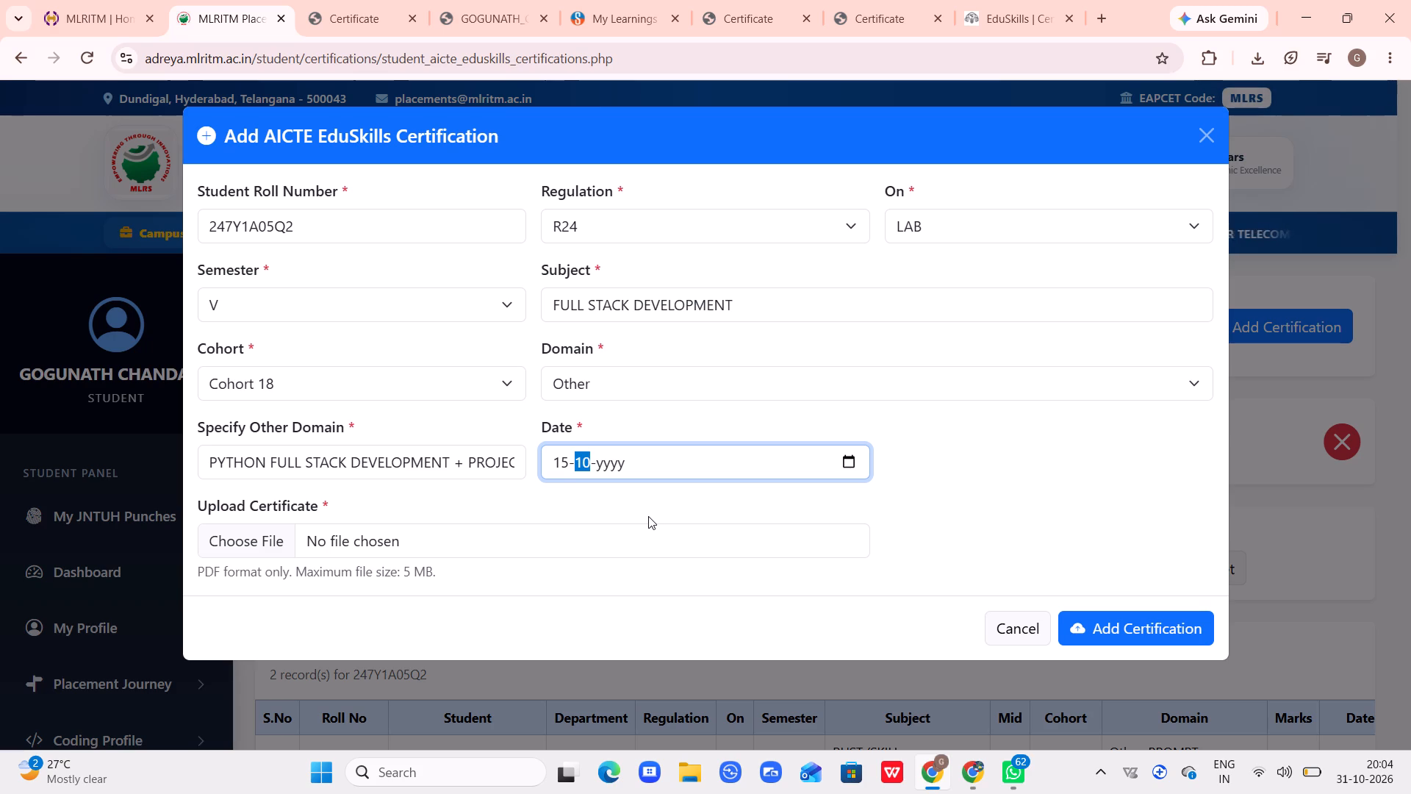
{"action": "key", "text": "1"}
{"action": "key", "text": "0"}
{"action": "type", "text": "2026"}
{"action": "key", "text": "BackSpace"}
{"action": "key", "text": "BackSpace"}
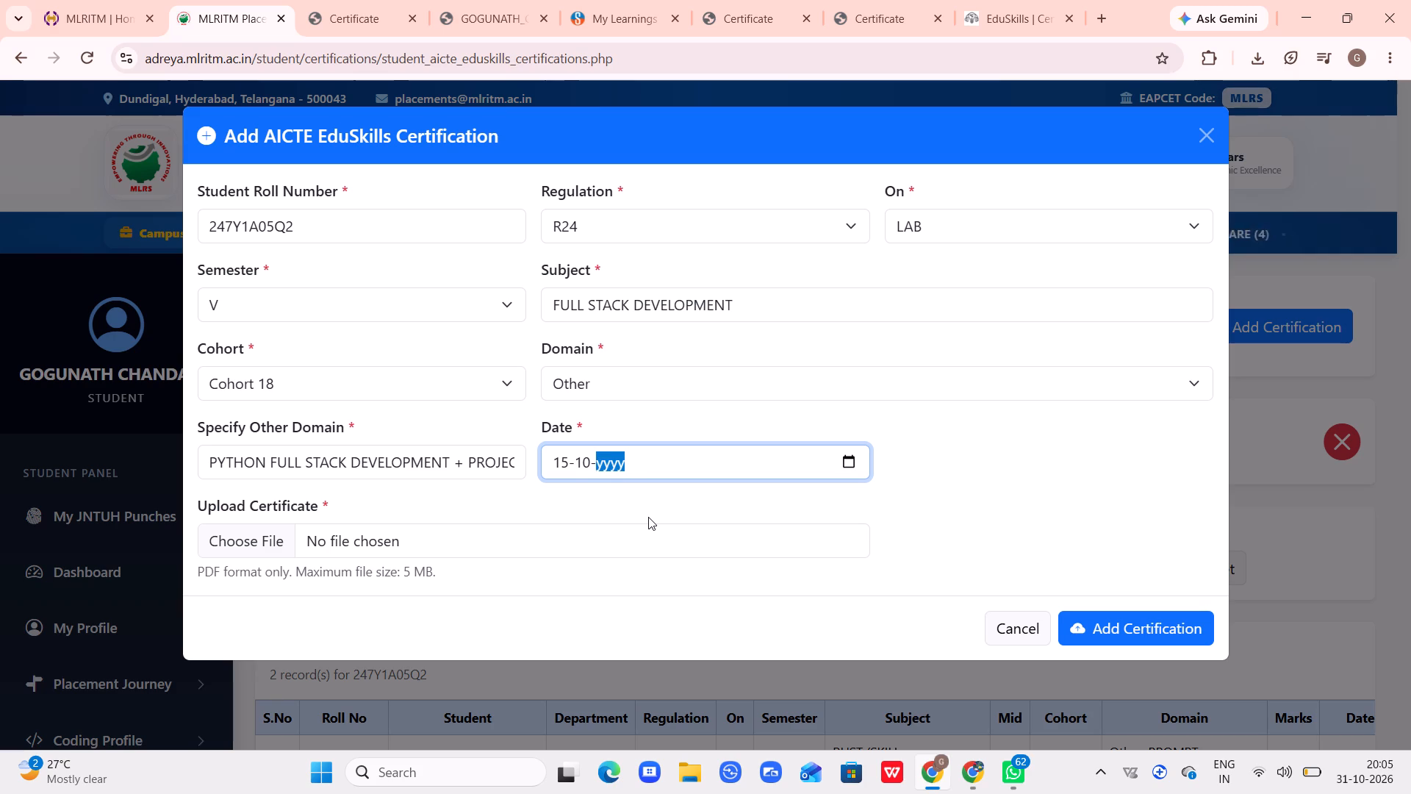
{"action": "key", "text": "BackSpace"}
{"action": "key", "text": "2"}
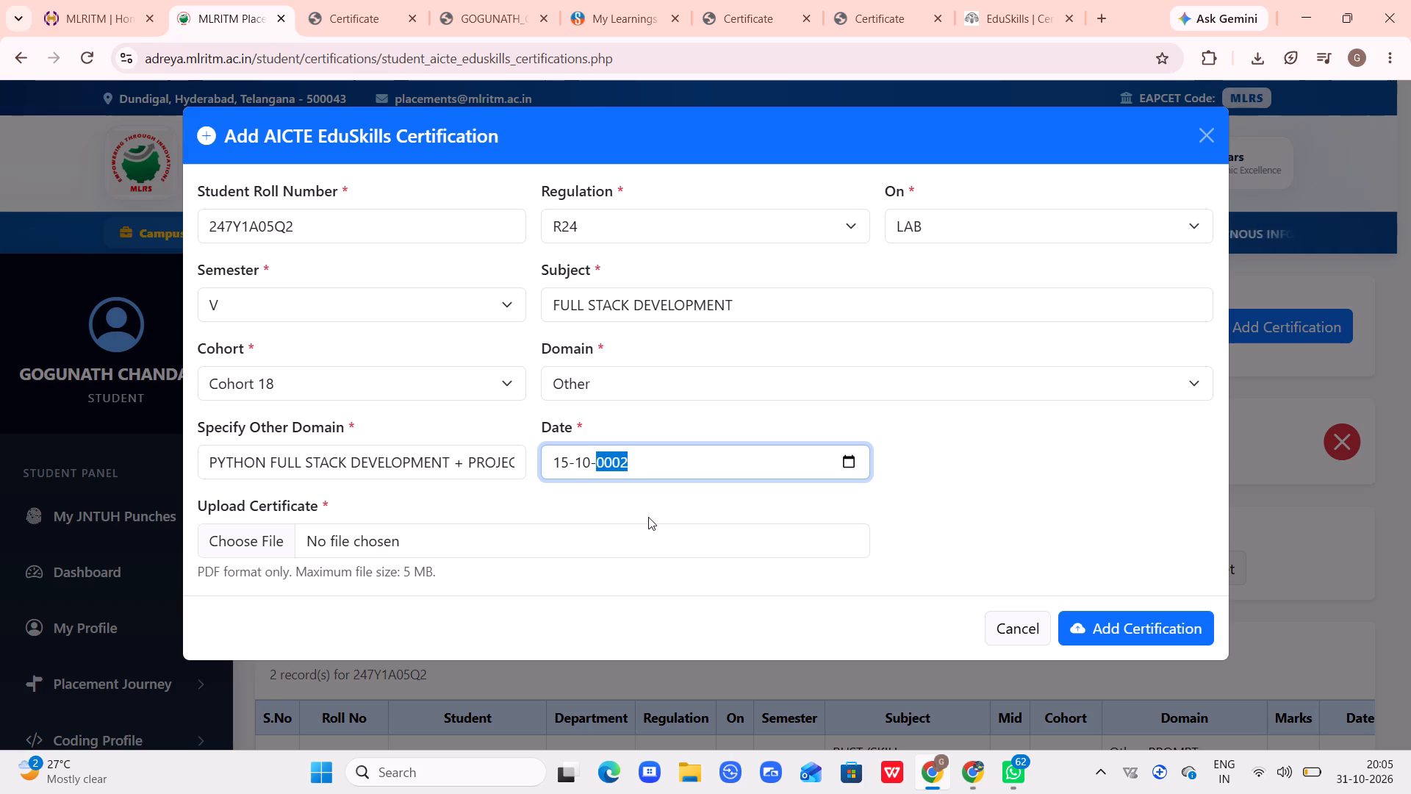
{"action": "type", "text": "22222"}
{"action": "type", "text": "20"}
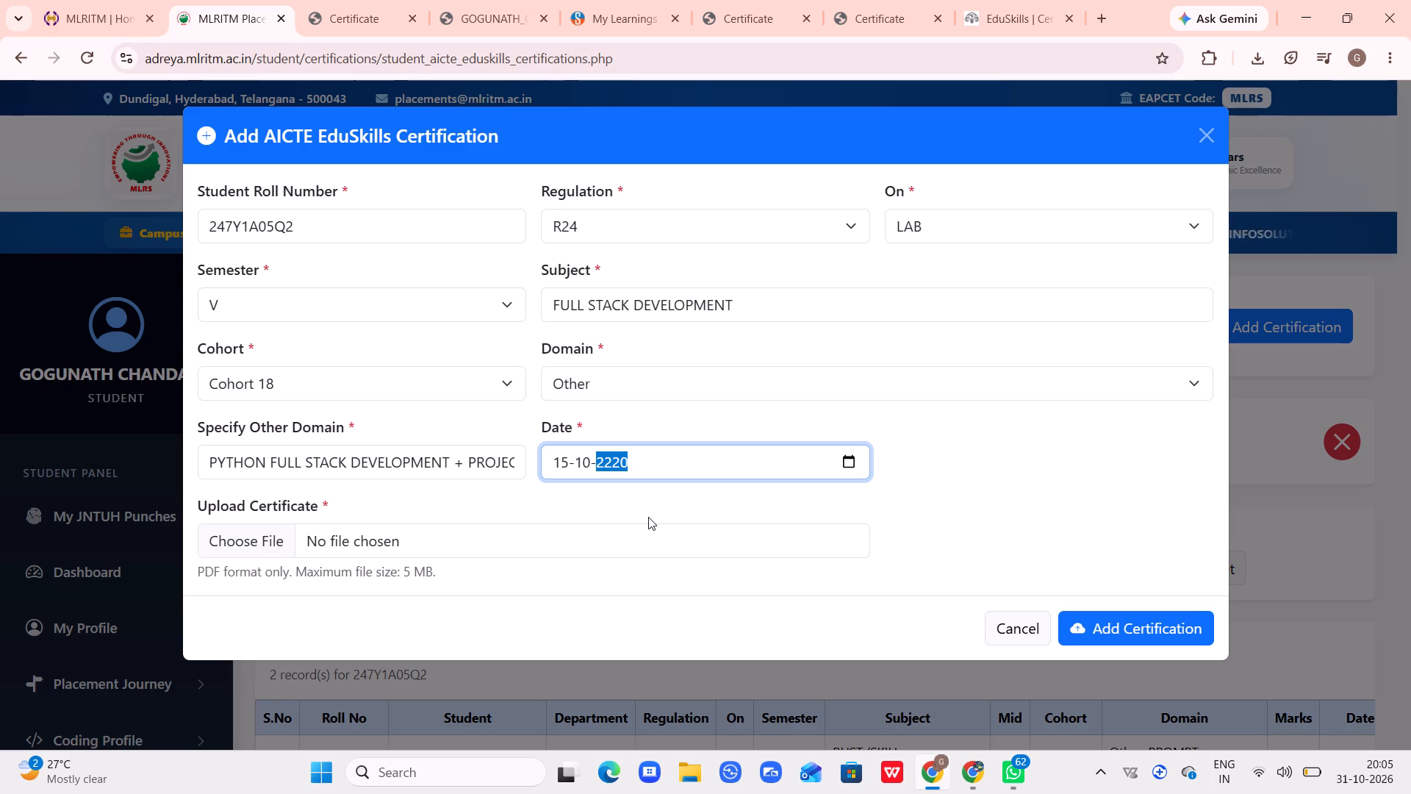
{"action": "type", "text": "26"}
Change the day of the certification date to 20, keeping October 2026.
{"action": "left_click", "coordinate": [568, 463]}
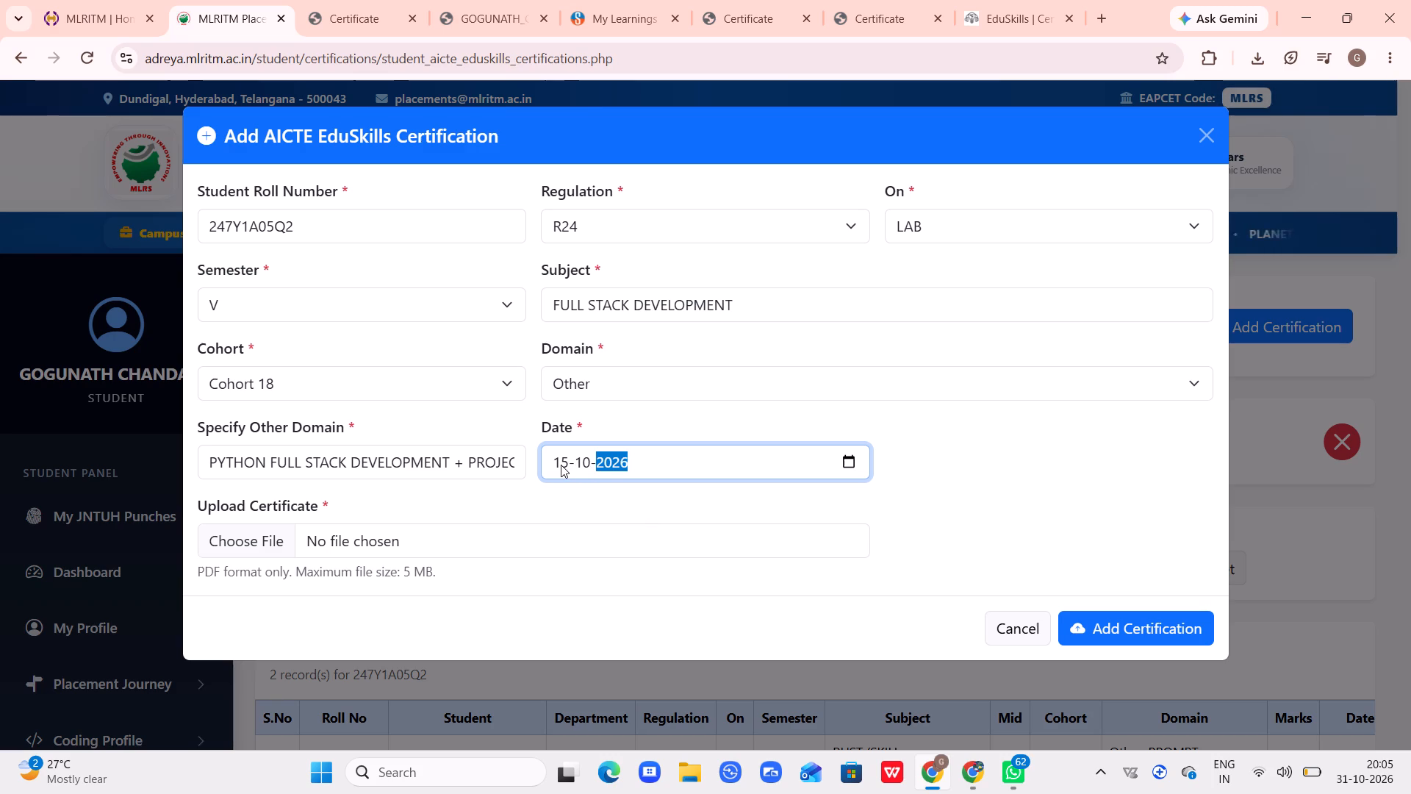
{"action": "left_click", "coordinate": [561, 465]}
{"action": "type", "text": "20"}
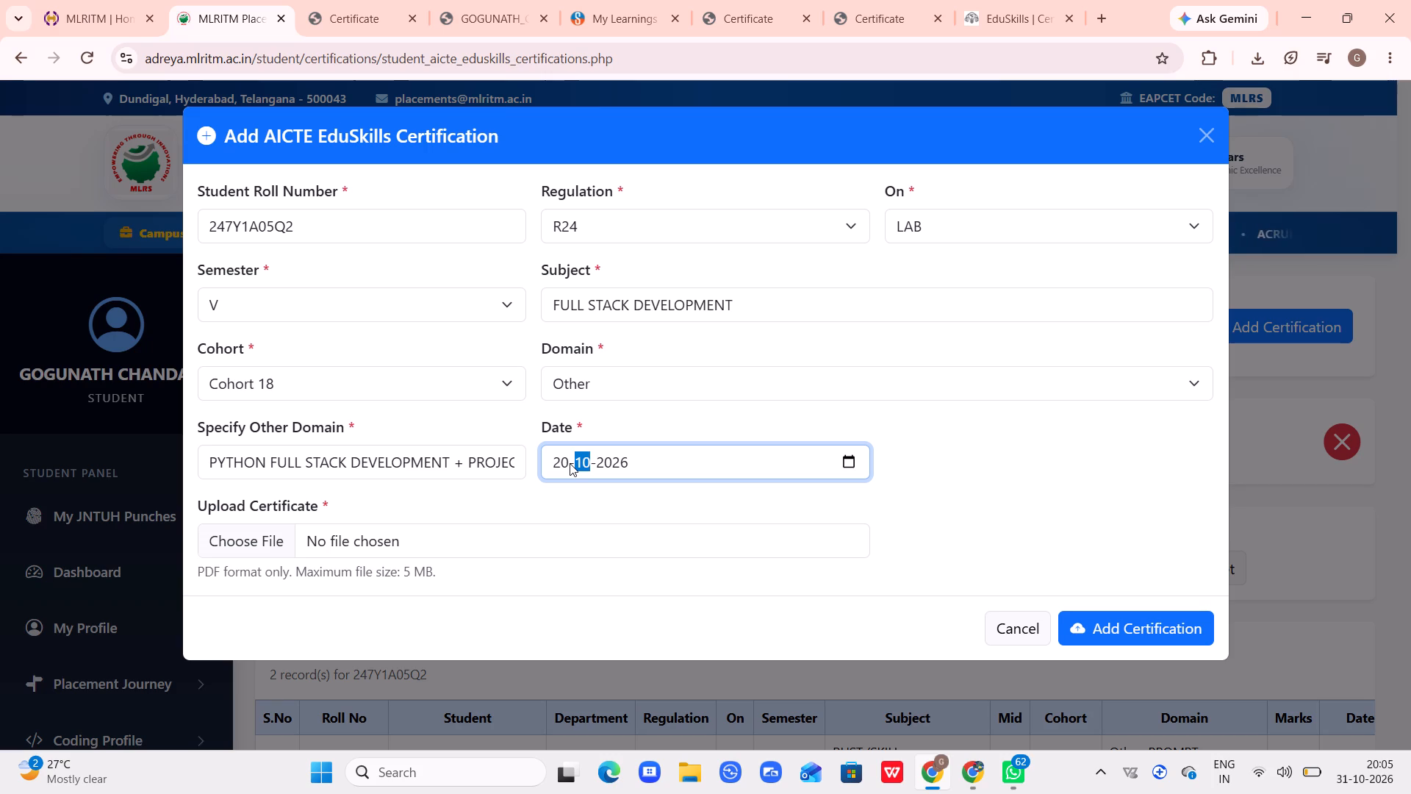
Check the EduSkills Rising Star and TechCamp sections and the open Infosys Springboard pages, returning to the MLRITM certification form.
{"action": "left_click", "coordinate": [974, 14]}
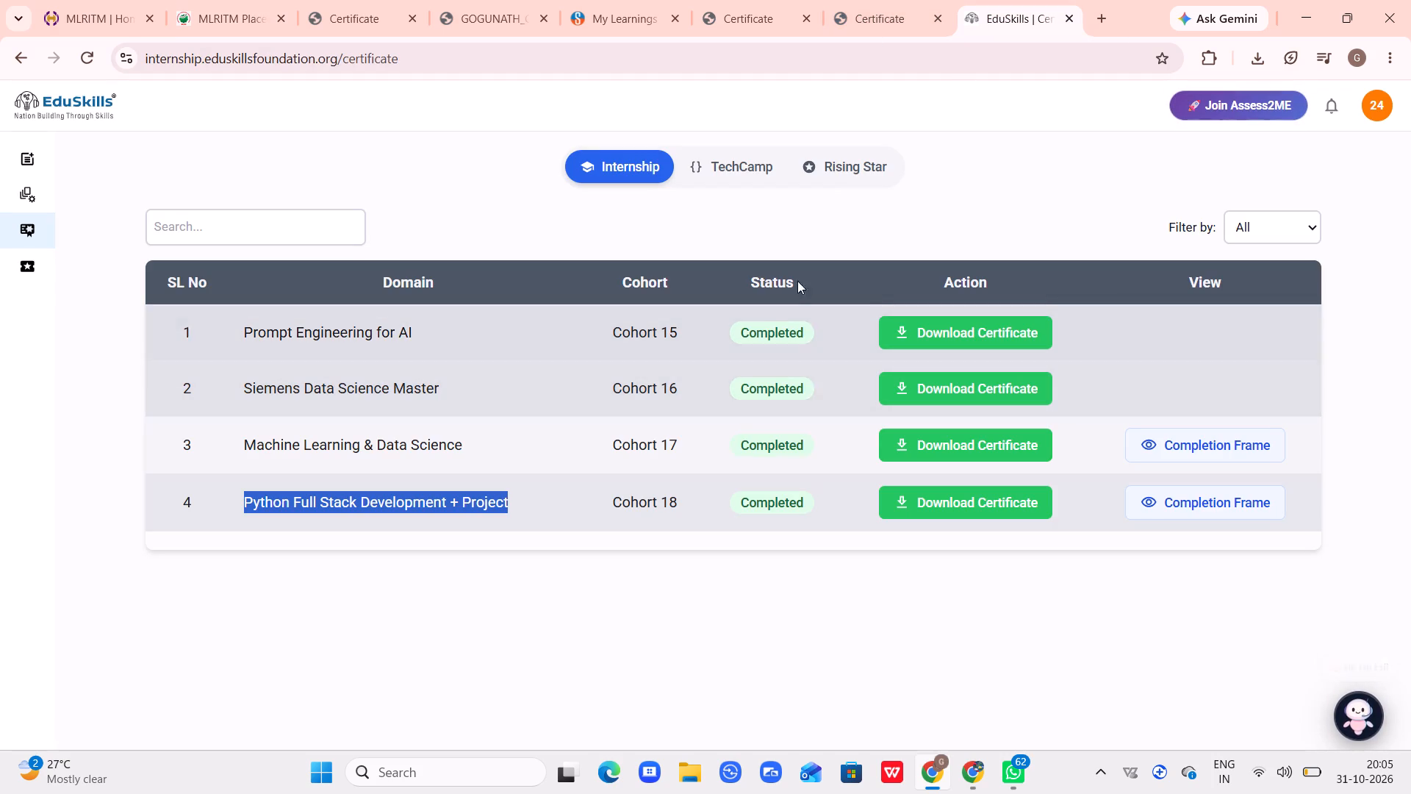
{"action": "left_click", "coordinate": [838, 163]}
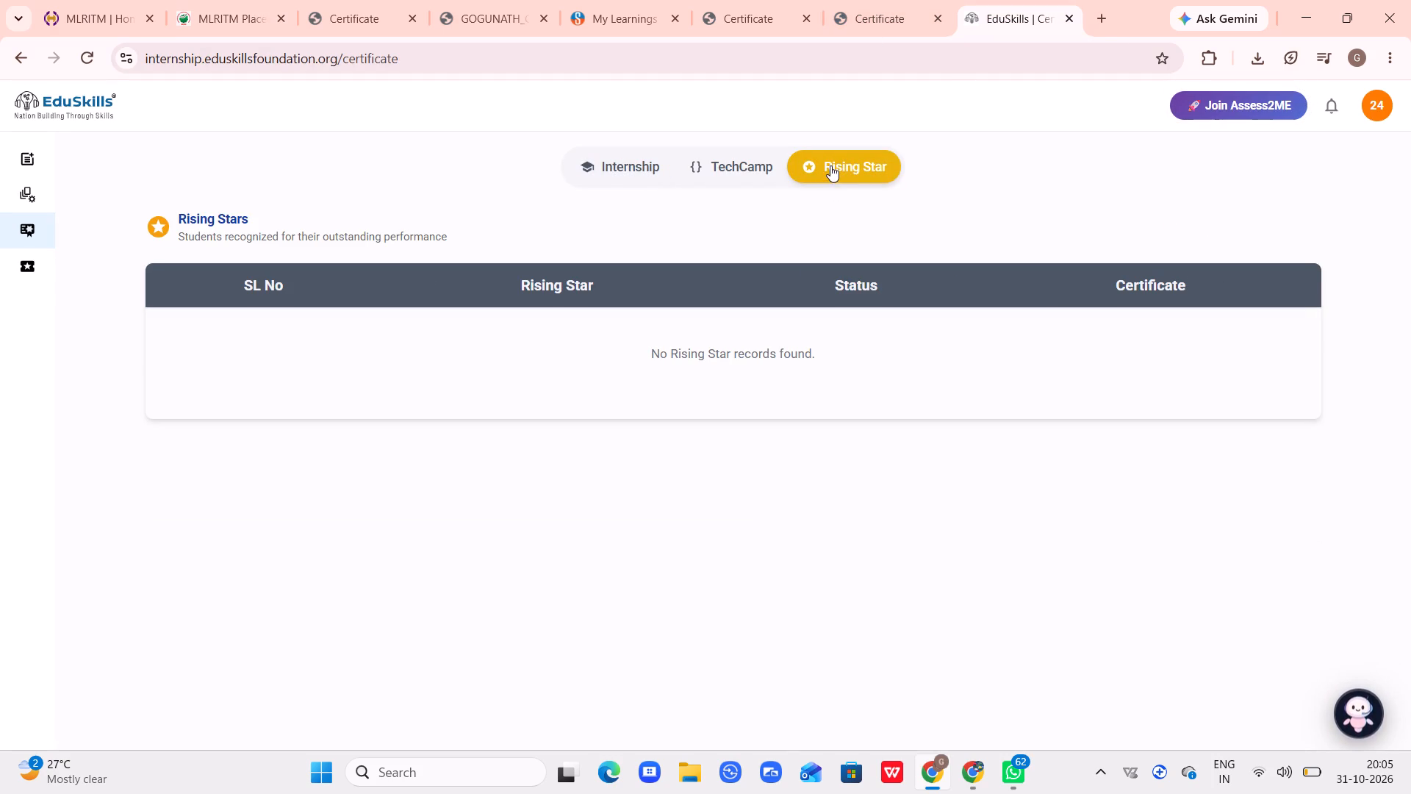
{"action": "left_click", "coordinate": [717, 161]}
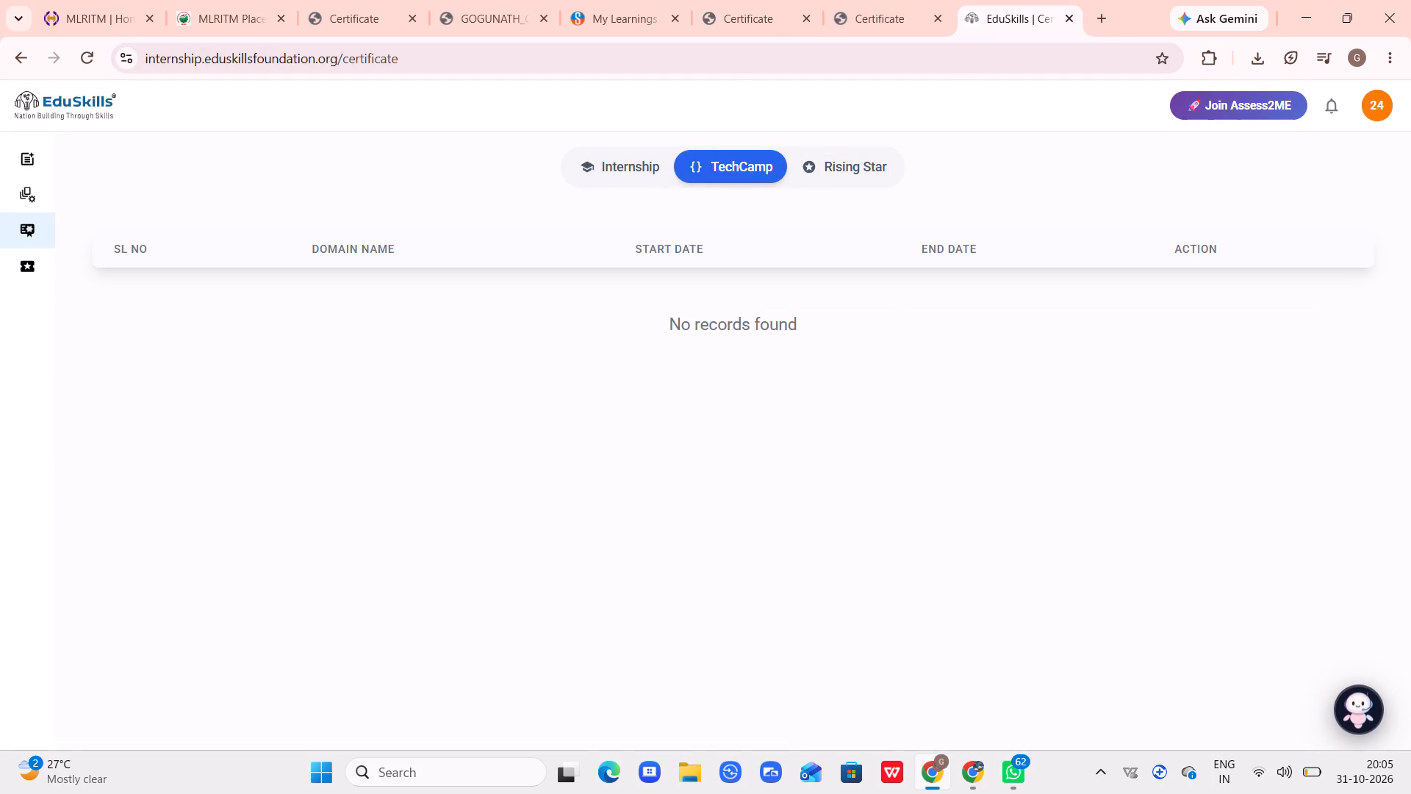
{"action": "left_click", "coordinate": [853, 12]}
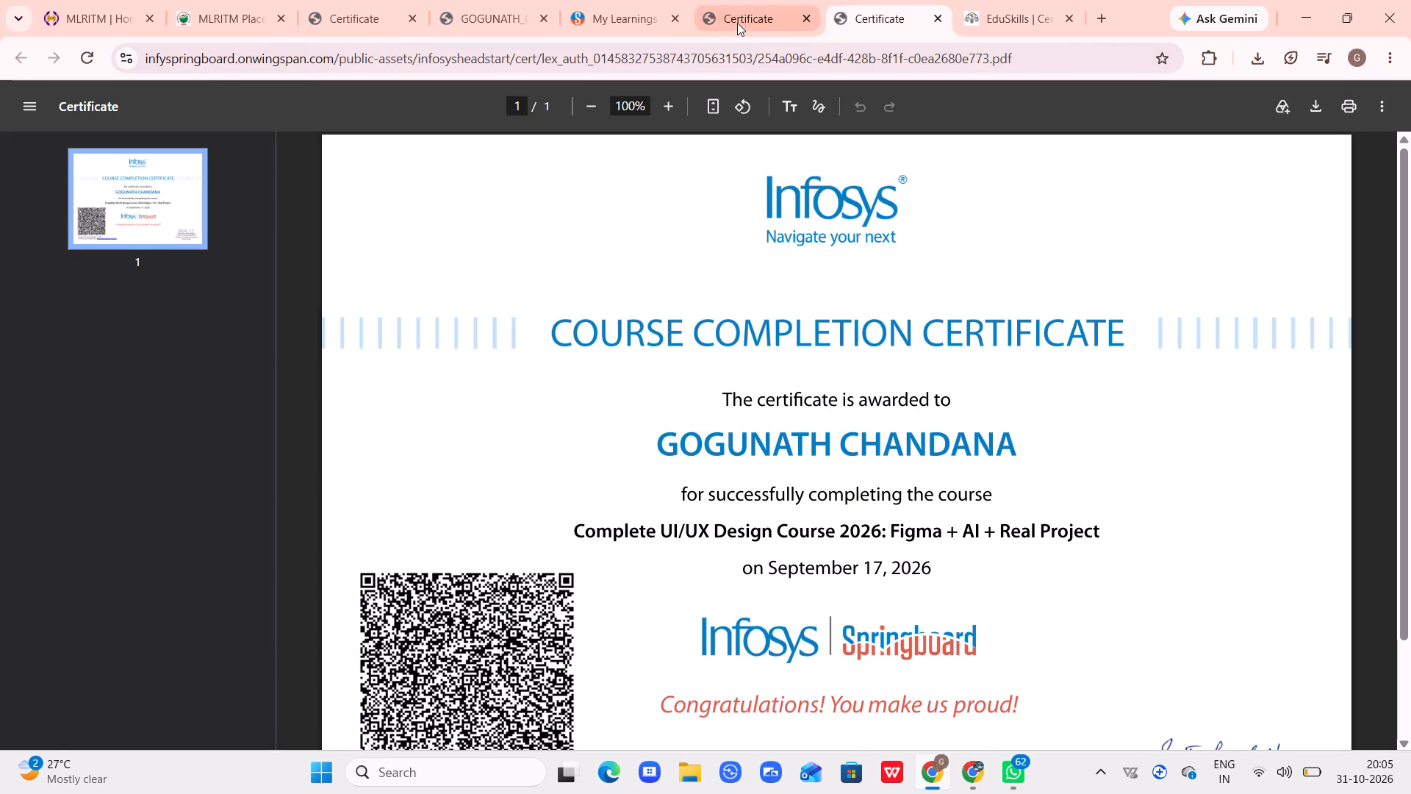
{"action": "left_click", "coordinate": [620, 10]}
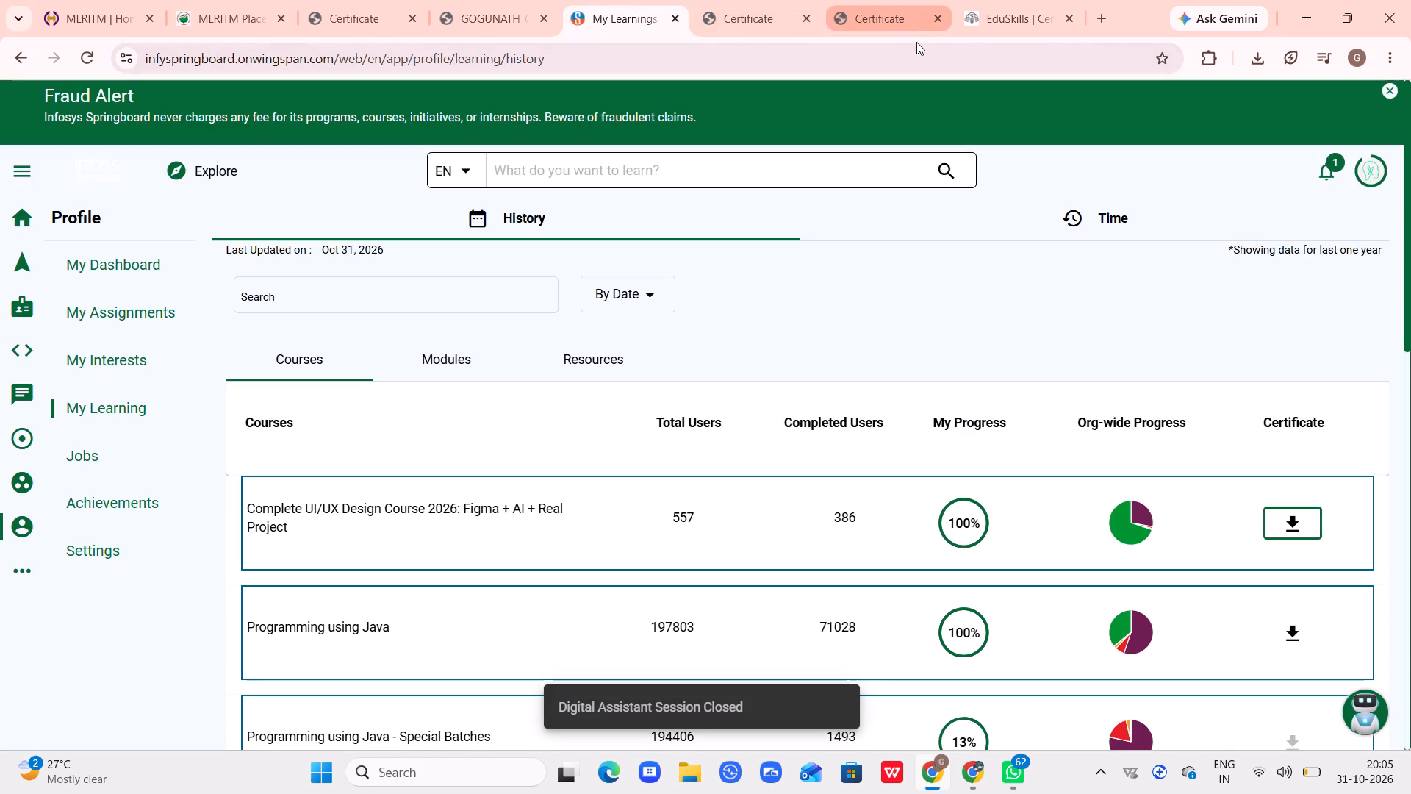
{"action": "left_click", "coordinate": [991, 0]}
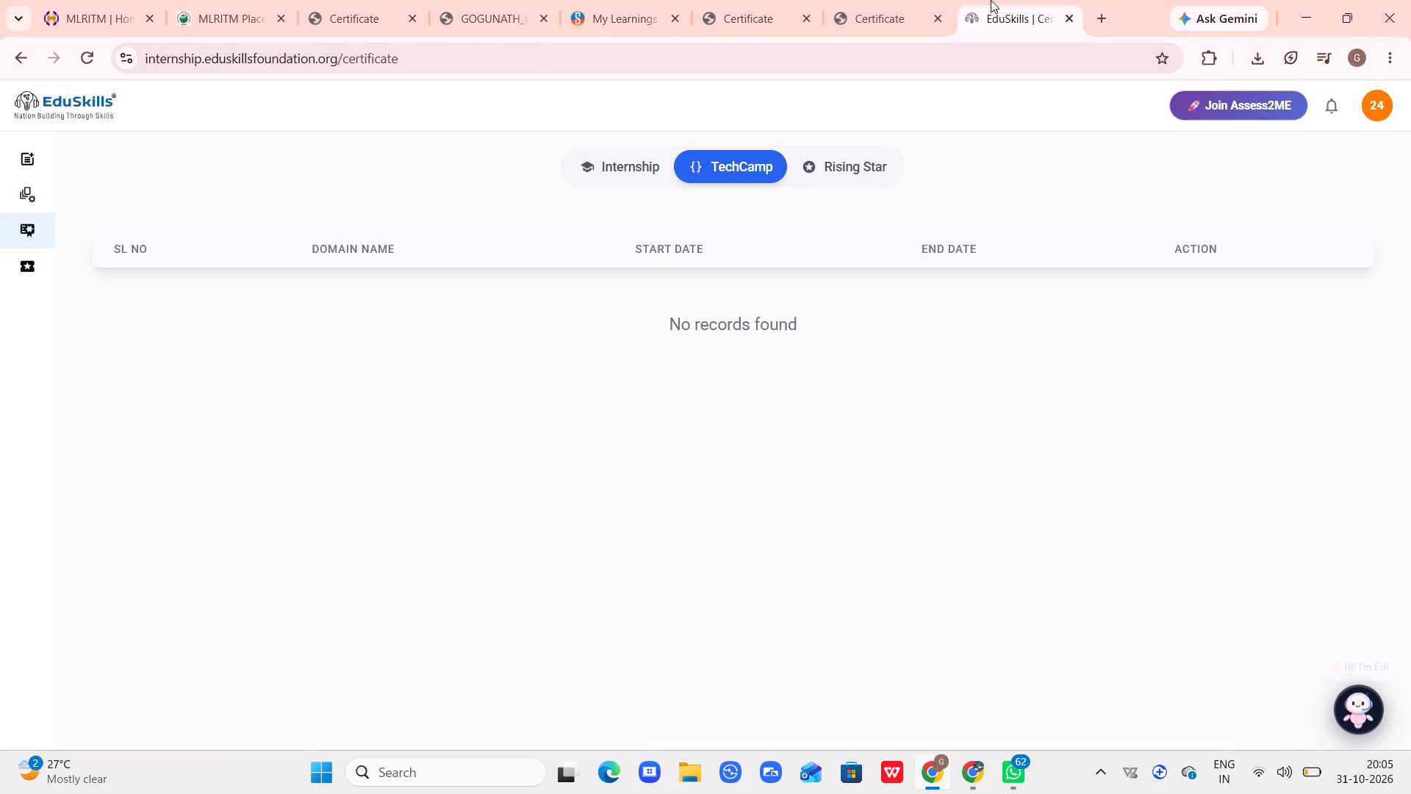
{"action": "left_click", "coordinate": [214, 34]}
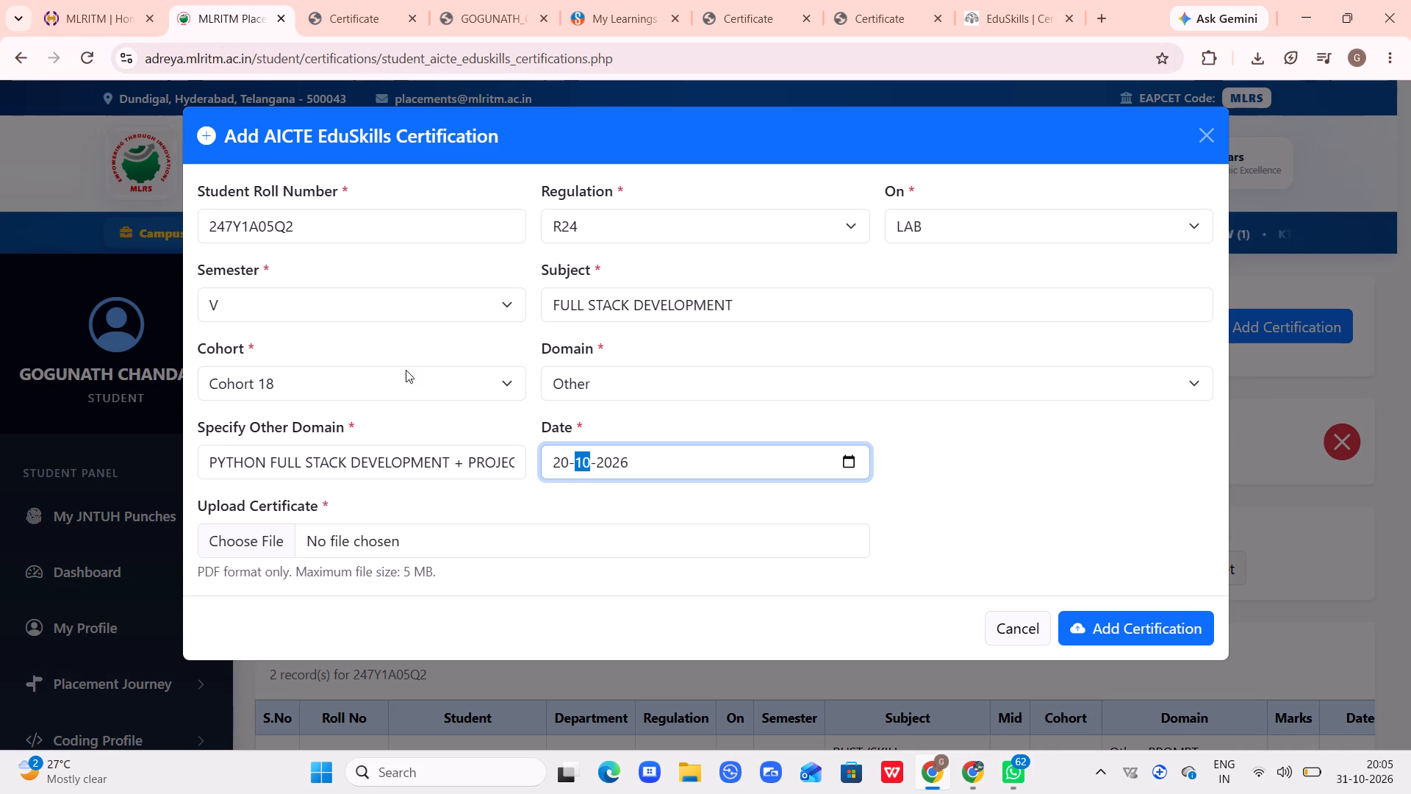
Attach the PDF "Python Full Stack Development With Project Virtual Internship" from Downloads as the certificate file.
{"action": "scroll", "coordinate": [577, 520], "scroll_direction": "down", "scroll_amount": 1}
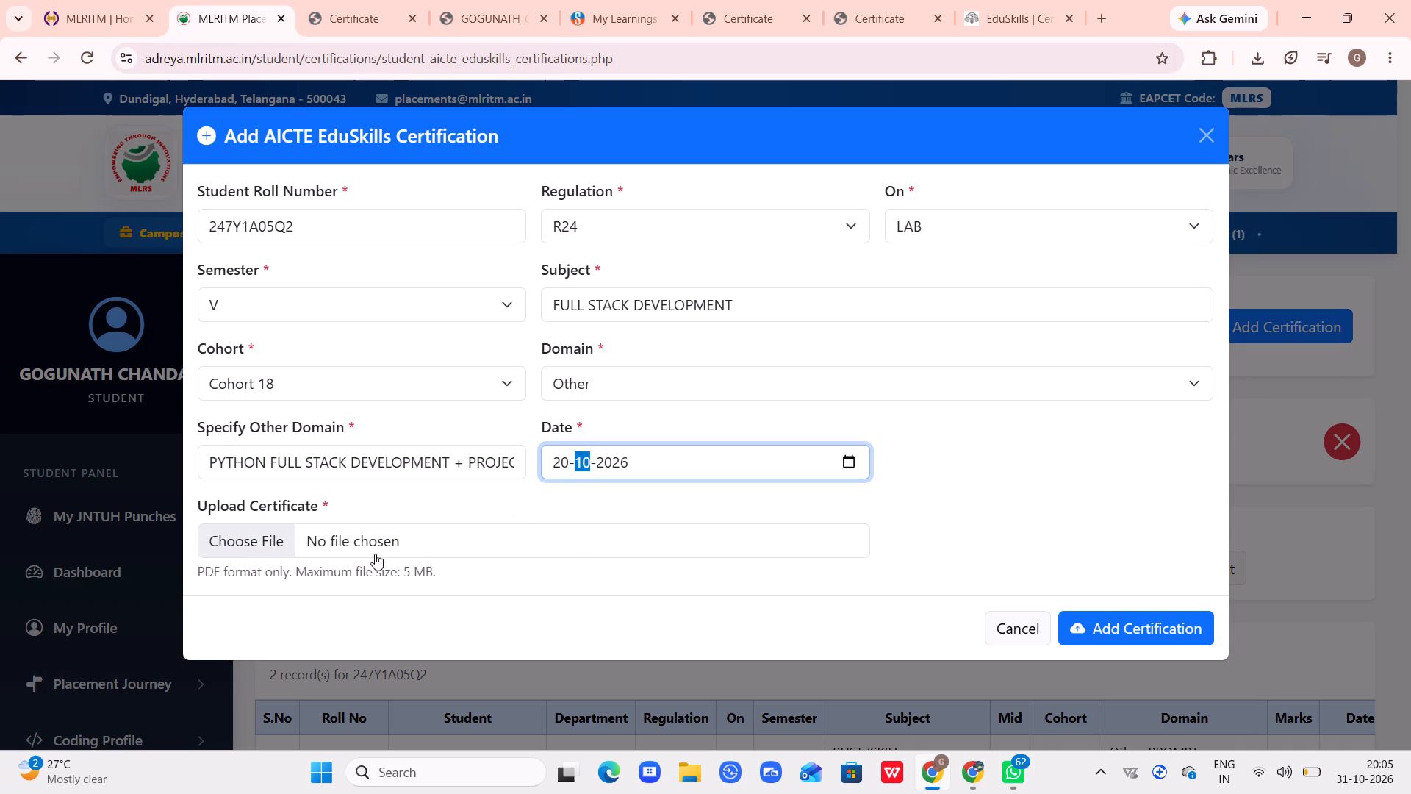
{"action": "left_click", "coordinate": [386, 544]}
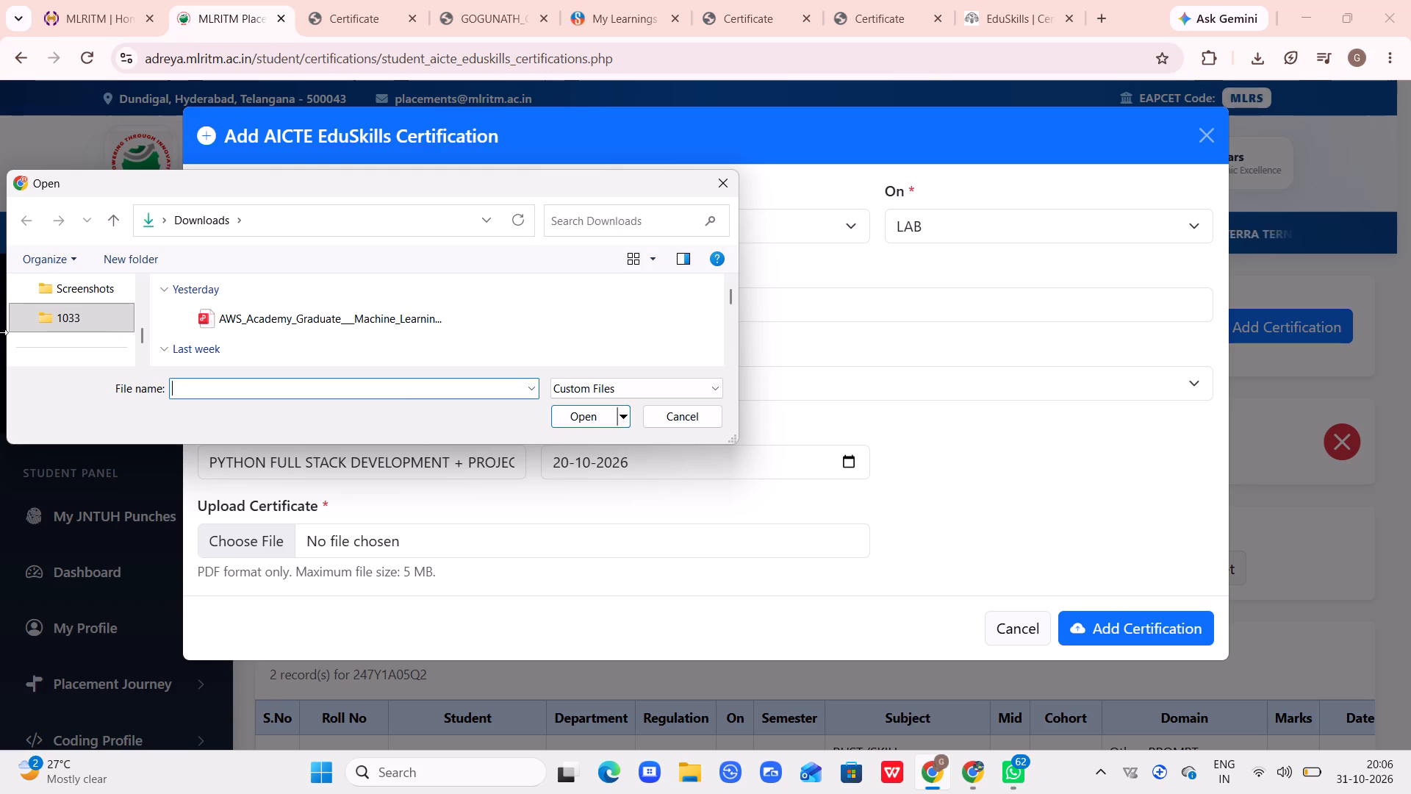
{"action": "scroll", "coordinate": [79, 326], "scroll_direction": "down", "scroll_amount": 2}
{"action": "scroll", "coordinate": [79, 302], "scroll_direction": "up", "scroll_amount": 3}
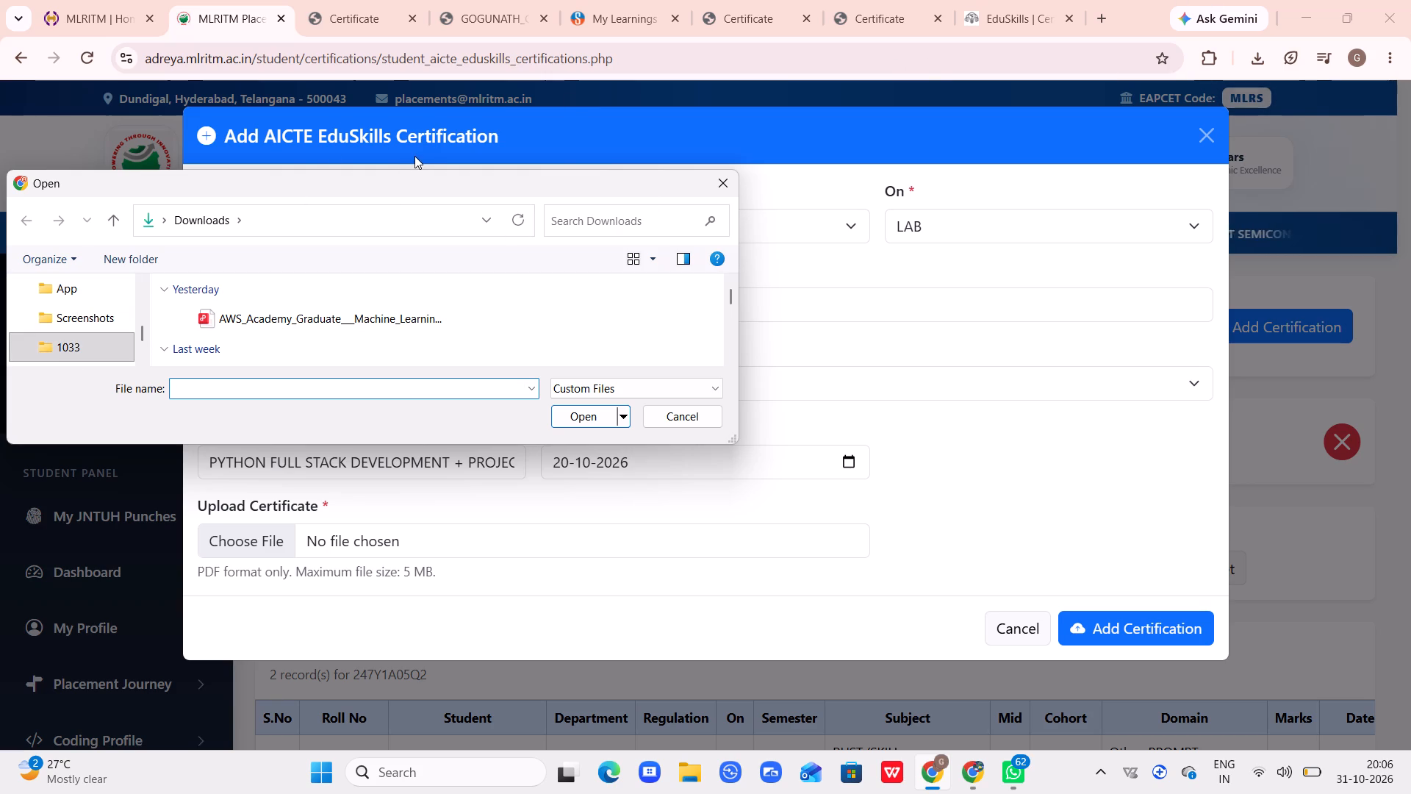
{"action": "scroll", "coordinate": [97, 314], "scroll_direction": "down", "scroll_amount": 3}
{"action": "scroll", "coordinate": [214, 321], "scroll_direction": "down", "scroll_amount": 1}
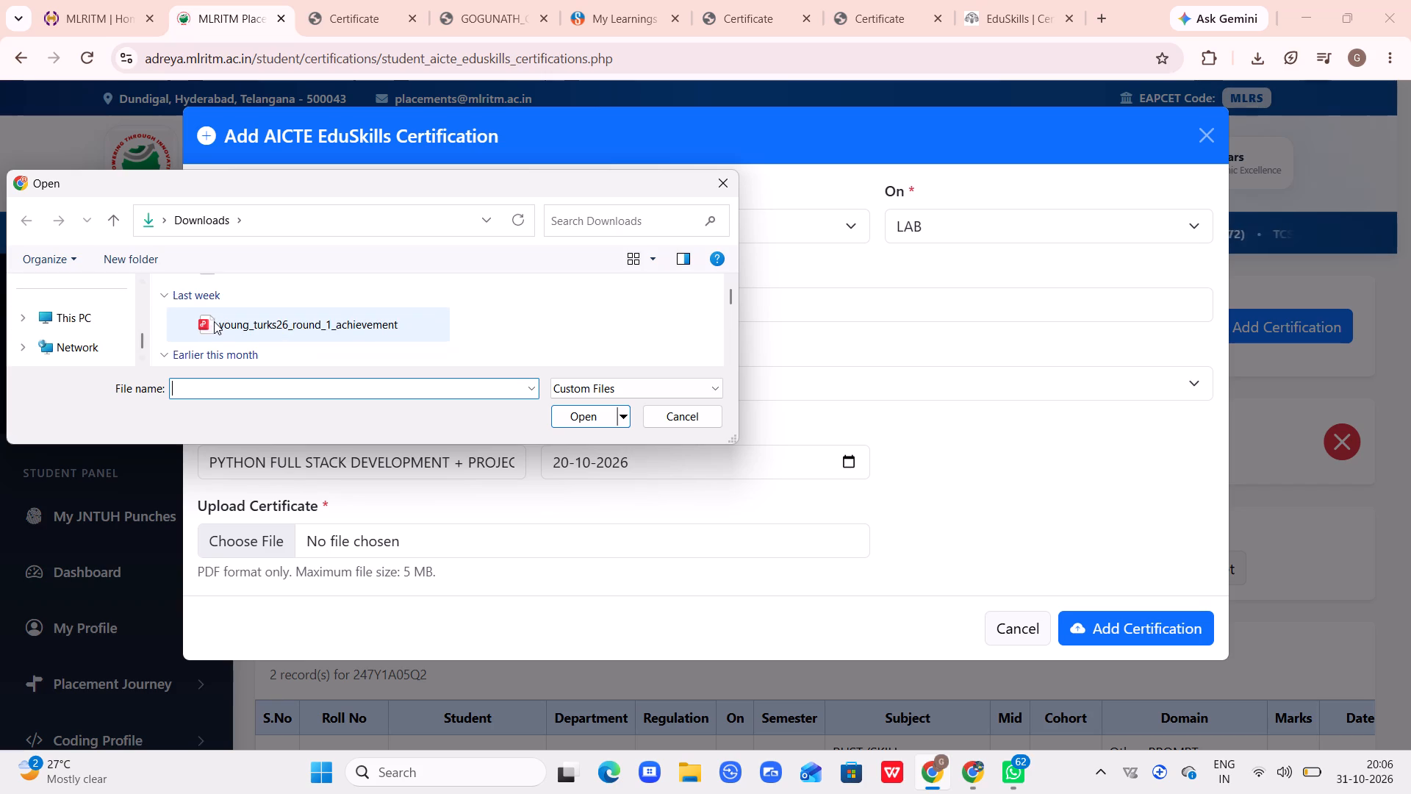
{"action": "scroll", "coordinate": [214, 321], "scroll_direction": "down", "scroll_amount": 1}
{"action": "left_click", "coordinate": [321, 344]}
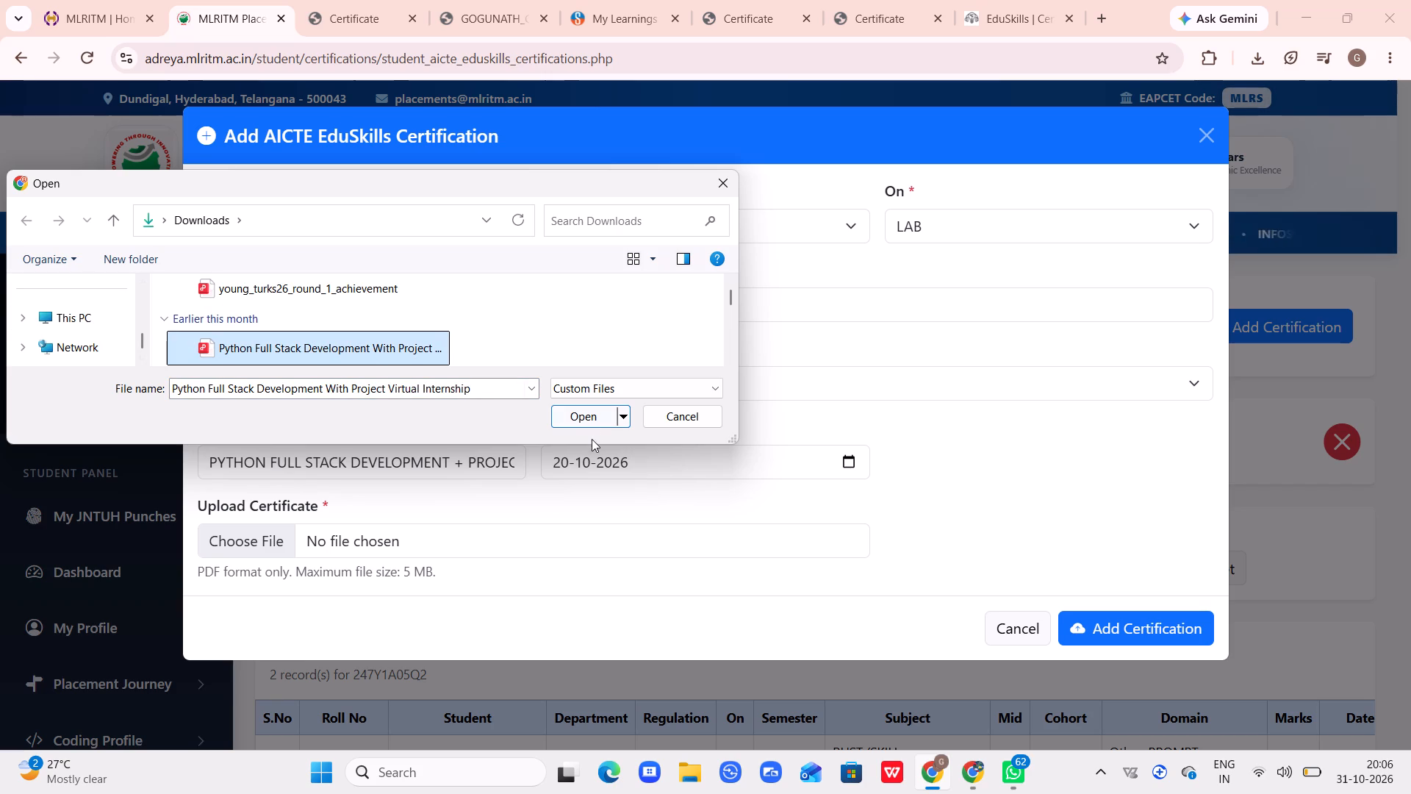
{"action": "left_click", "coordinate": [594, 412]}
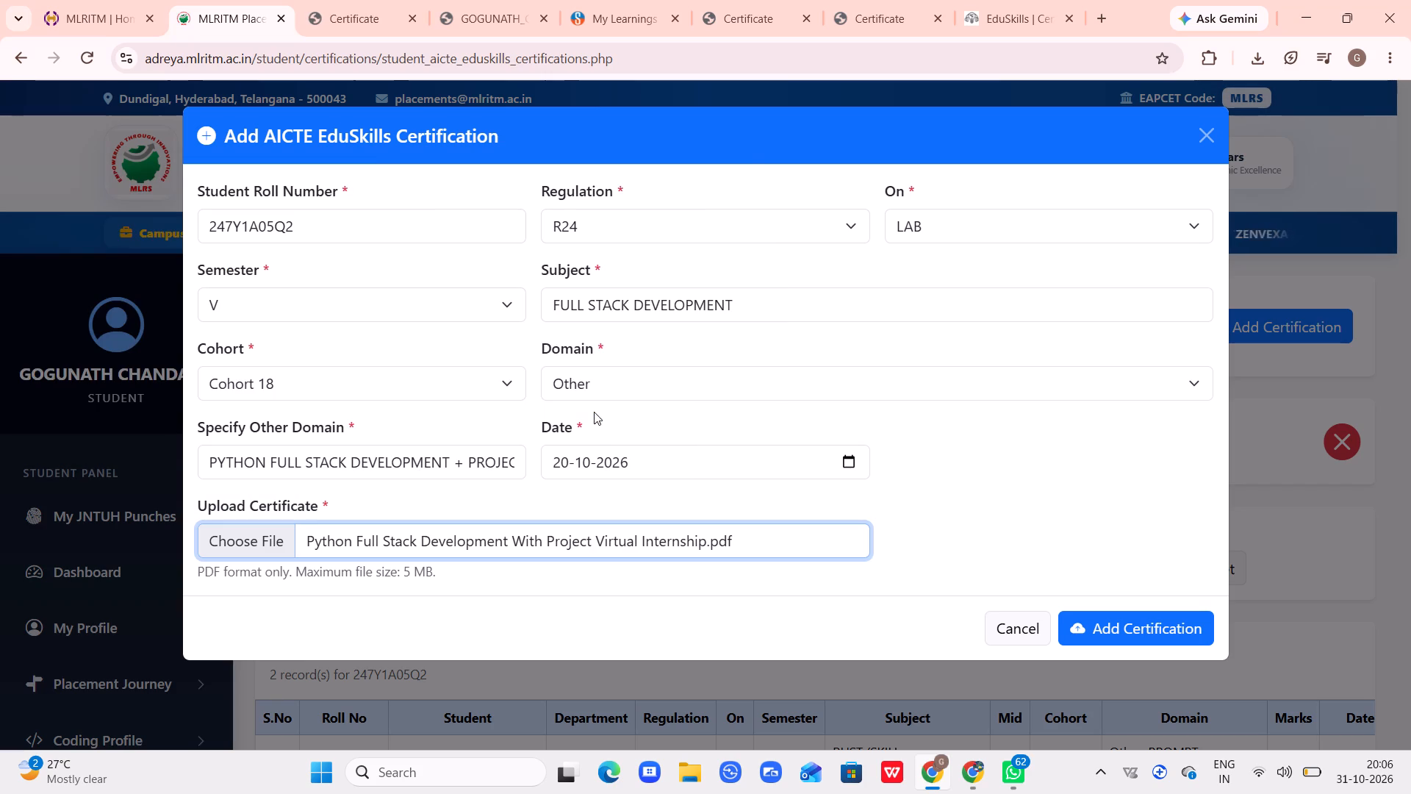
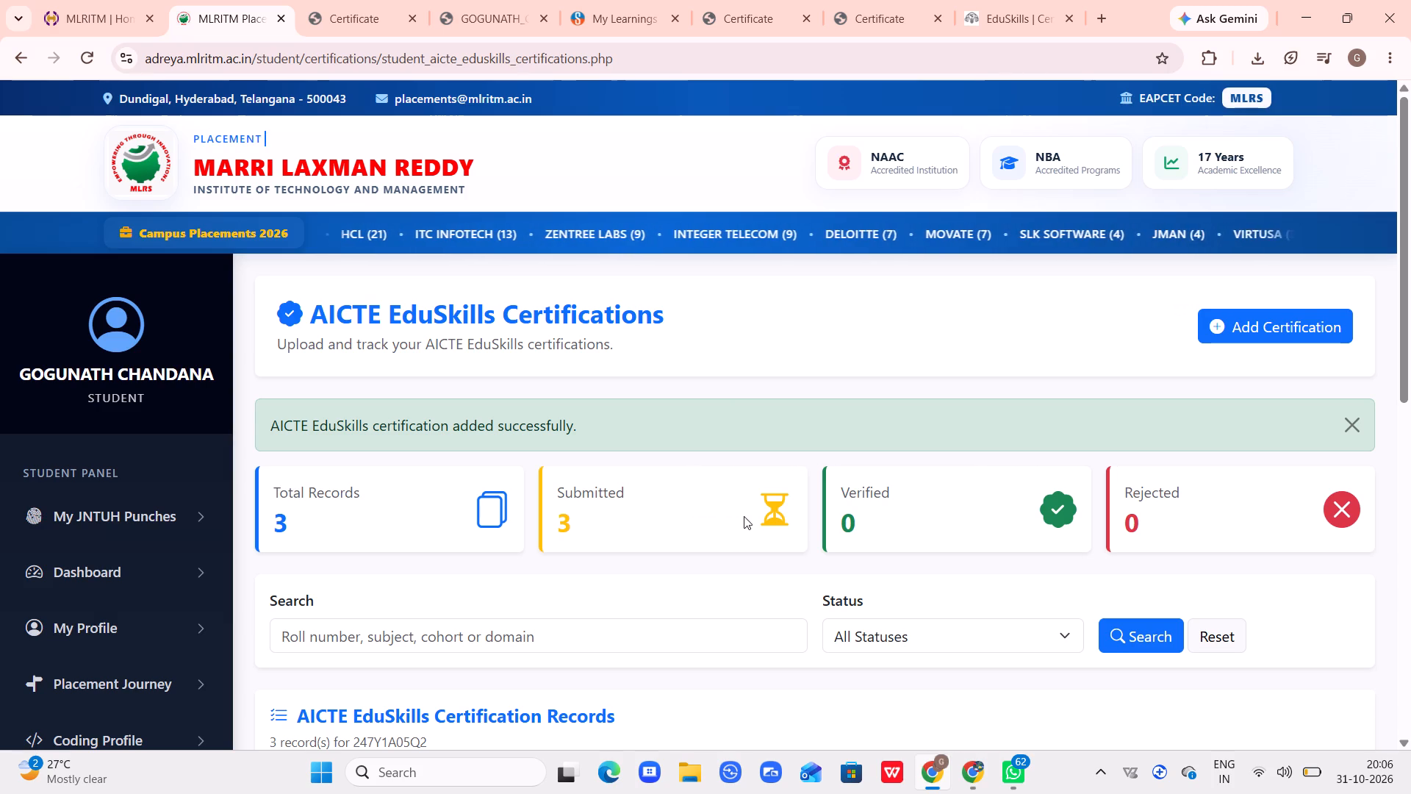
Review the AICTE EduSkills certification records table for the semester V Full Stack Development entry.
{"action": "scroll", "coordinate": [745, 514], "scroll_direction": "down", "scroll_amount": 5}
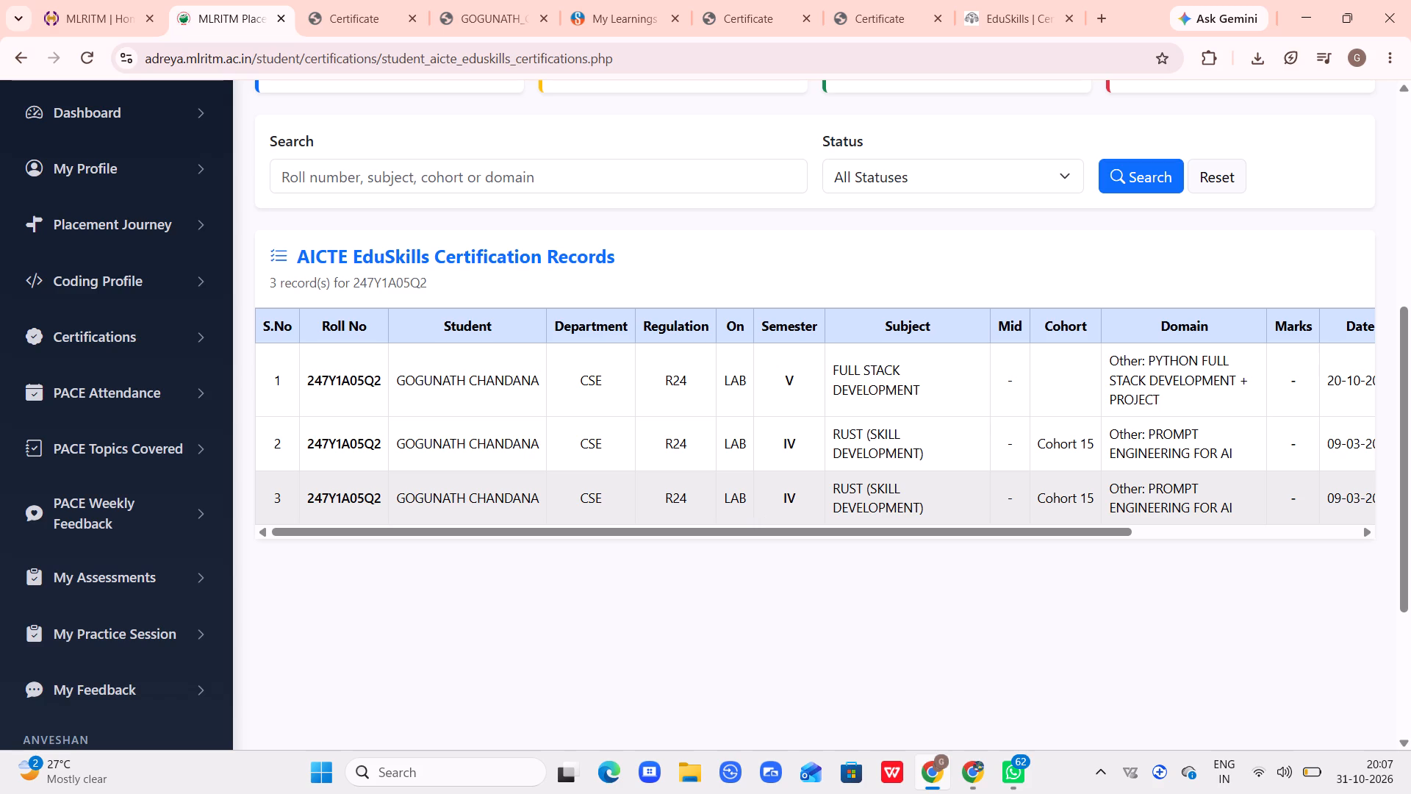
{"action": "scroll", "coordinate": [798, 504], "scroll_direction": "up", "scroll_amount": 3}
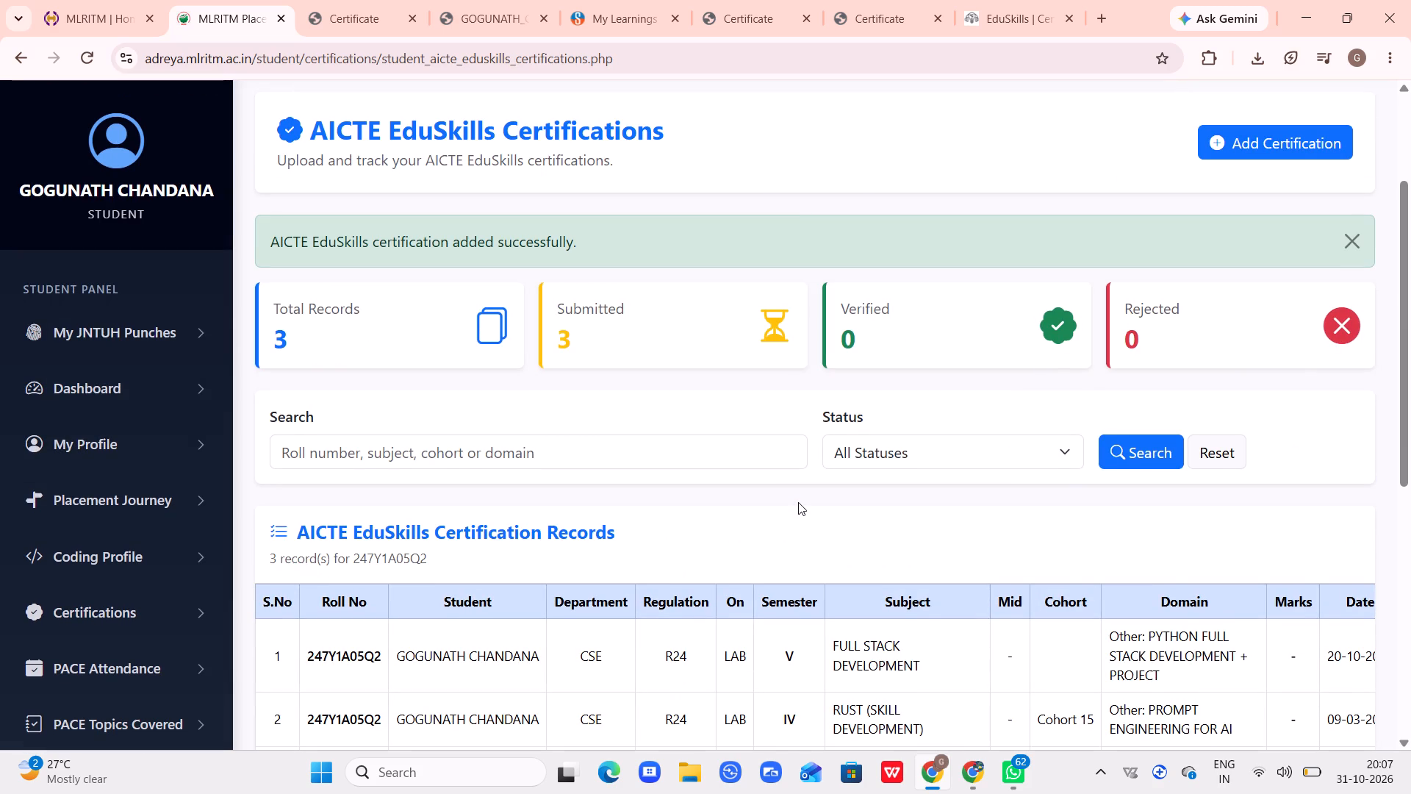
{"action": "scroll", "coordinate": [798, 502], "scroll_direction": "up", "scroll_amount": 3}
{"action": "scroll", "coordinate": [798, 501], "scroll_direction": "down", "scroll_amount": 4}
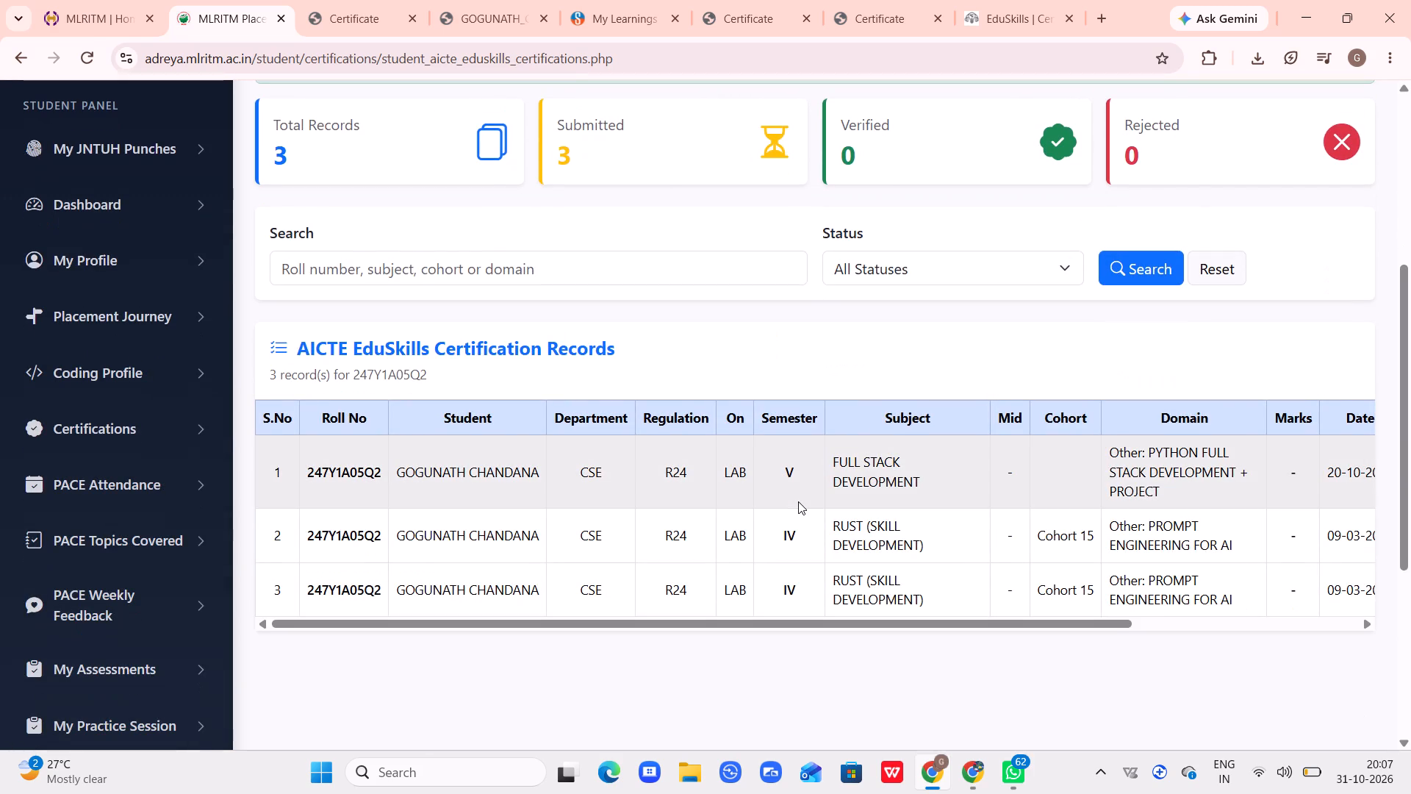
{"action": "scroll", "coordinate": [874, 387], "scroll_direction": "up", "scroll_amount": 2}
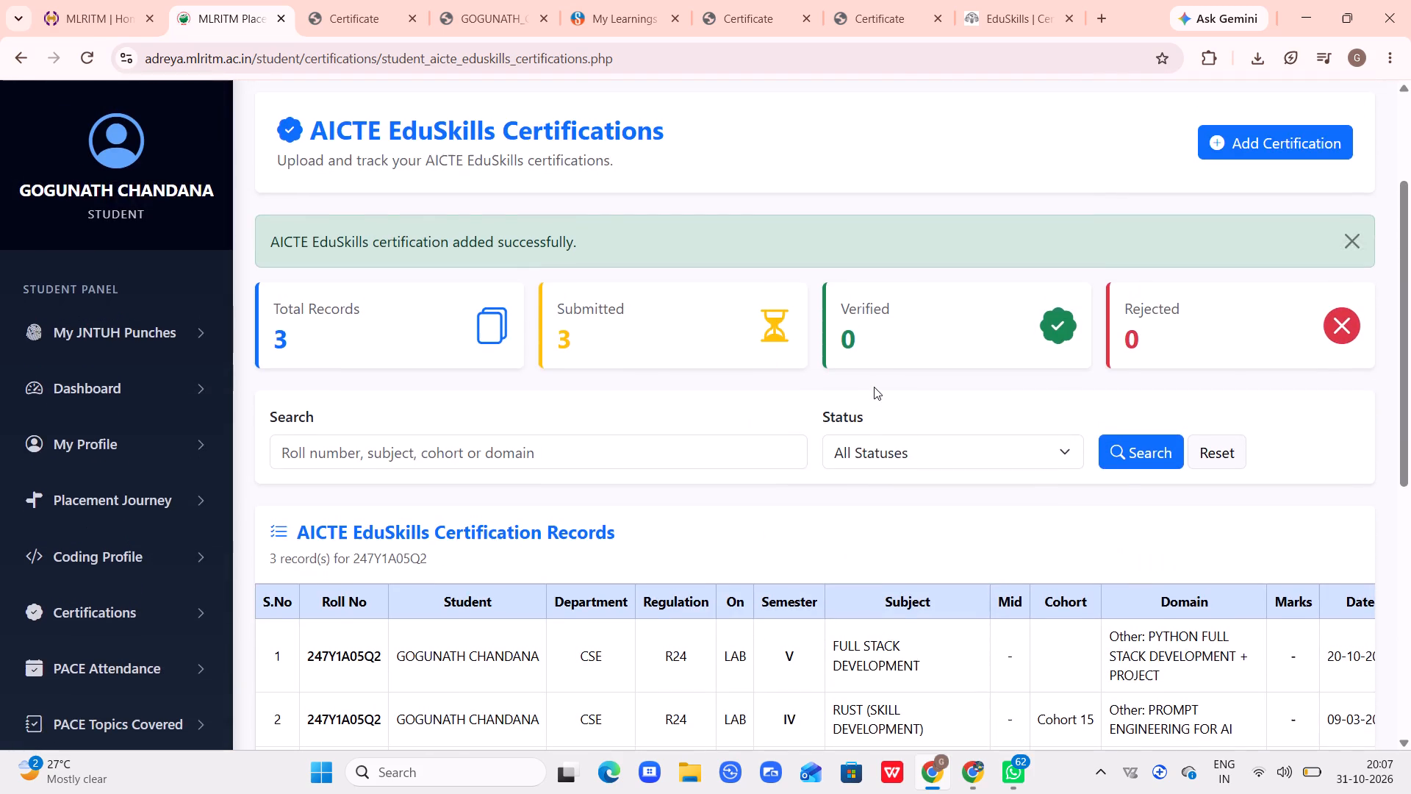
{"action": "scroll", "coordinate": [874, 387], "scroll_direction": "up", "scroll_amount": 2}
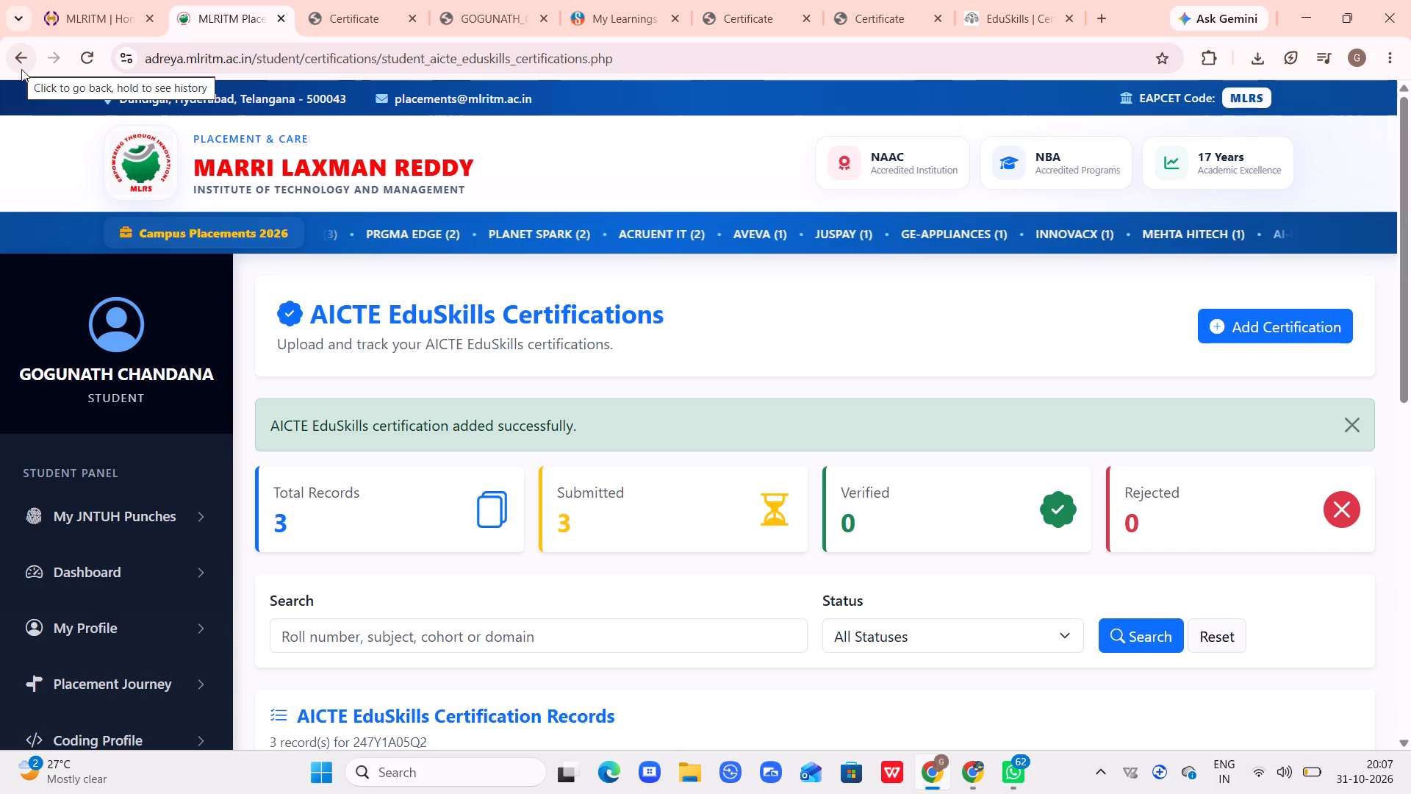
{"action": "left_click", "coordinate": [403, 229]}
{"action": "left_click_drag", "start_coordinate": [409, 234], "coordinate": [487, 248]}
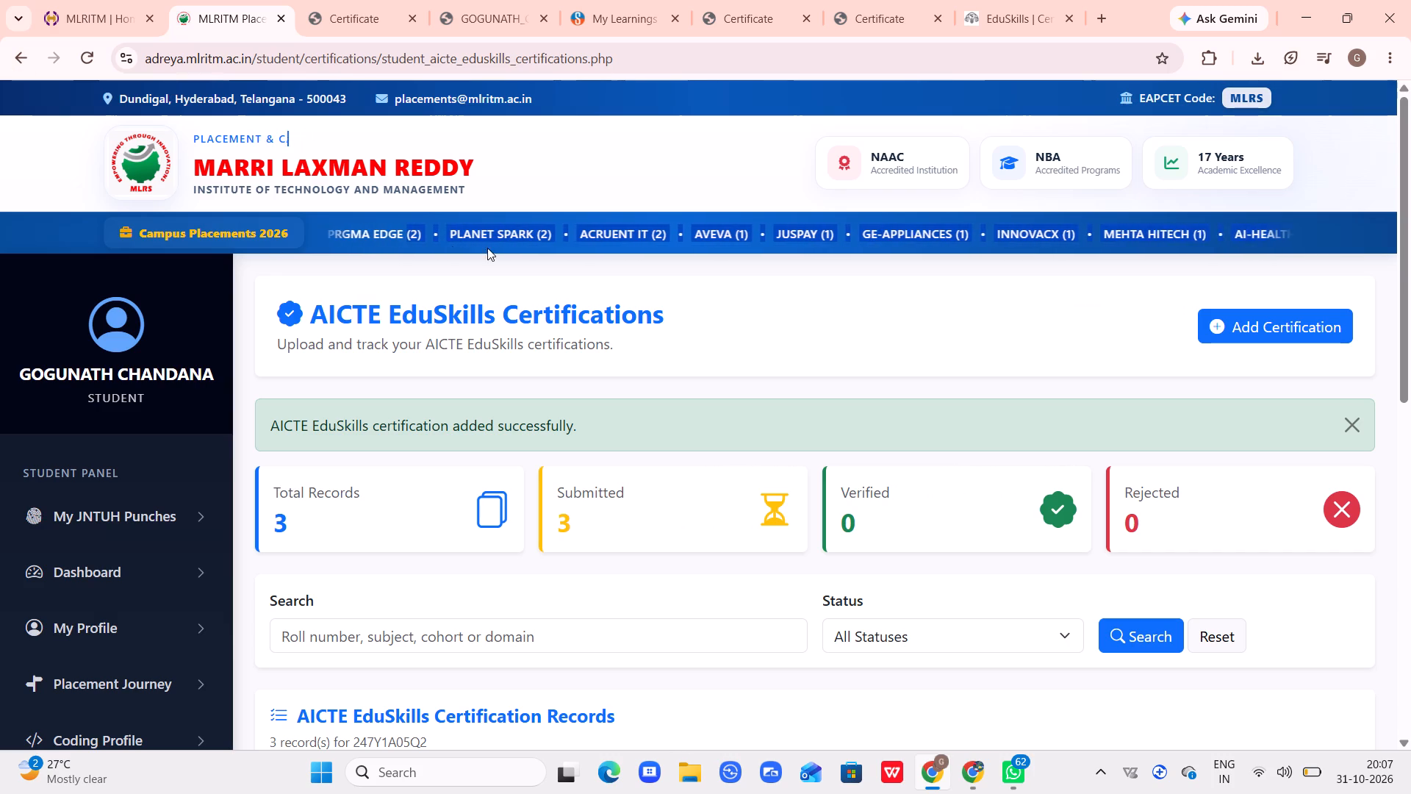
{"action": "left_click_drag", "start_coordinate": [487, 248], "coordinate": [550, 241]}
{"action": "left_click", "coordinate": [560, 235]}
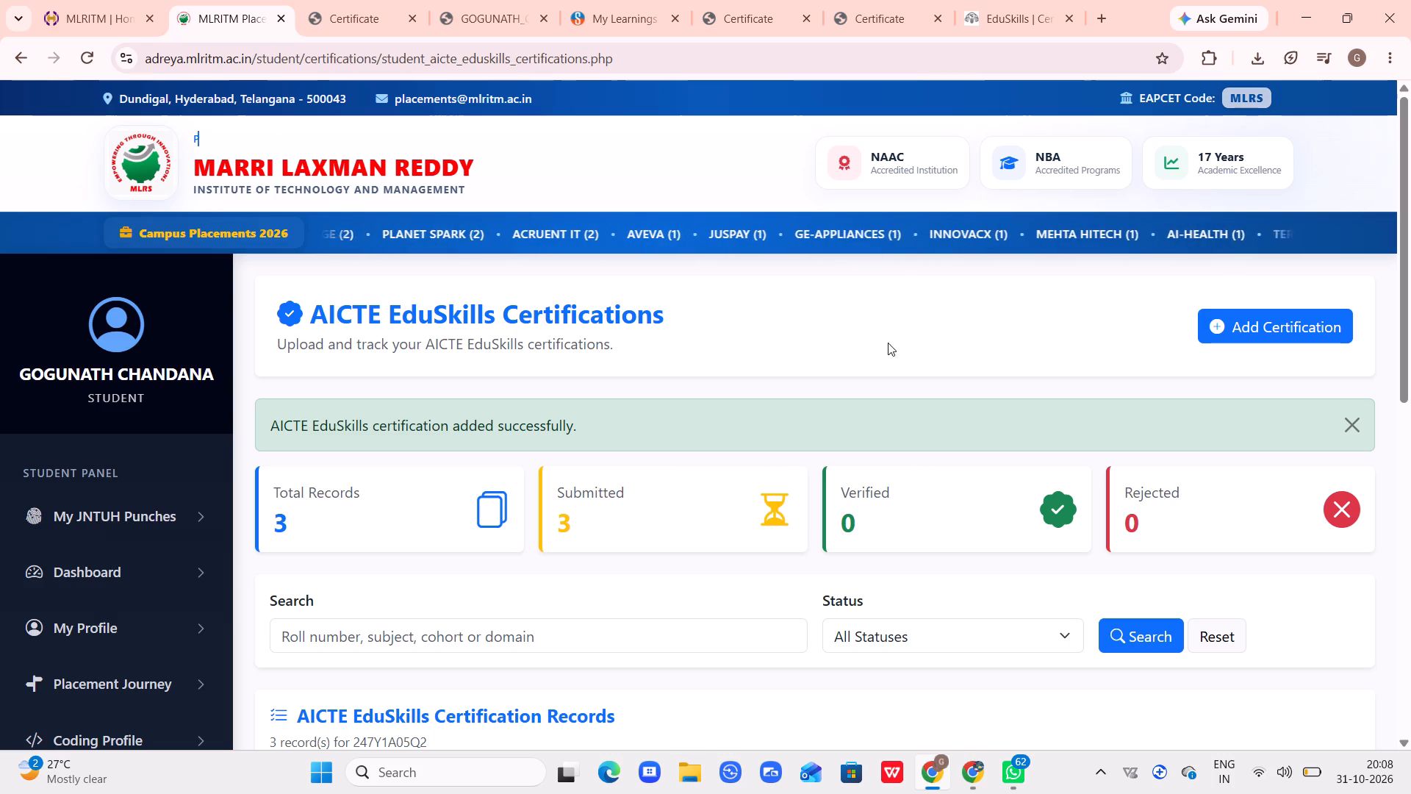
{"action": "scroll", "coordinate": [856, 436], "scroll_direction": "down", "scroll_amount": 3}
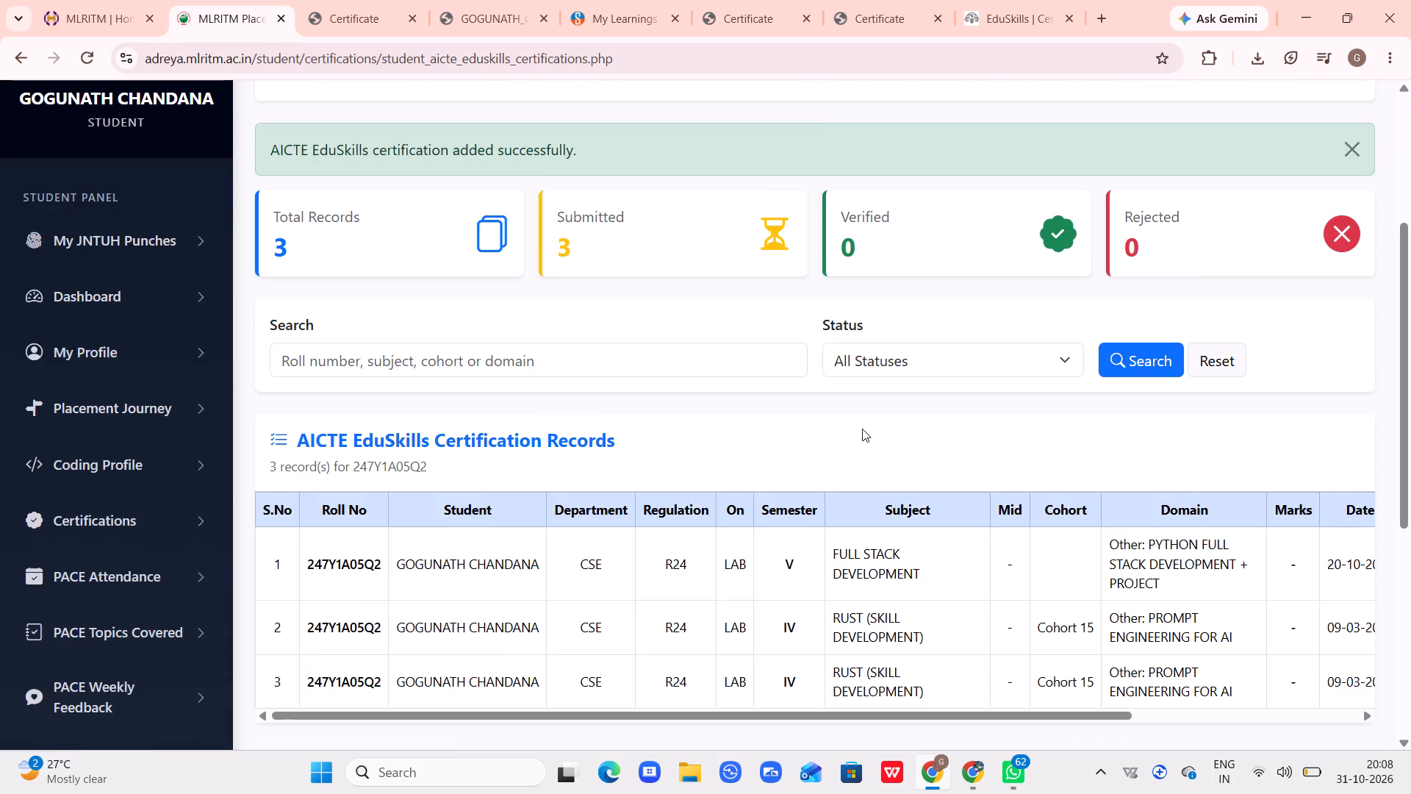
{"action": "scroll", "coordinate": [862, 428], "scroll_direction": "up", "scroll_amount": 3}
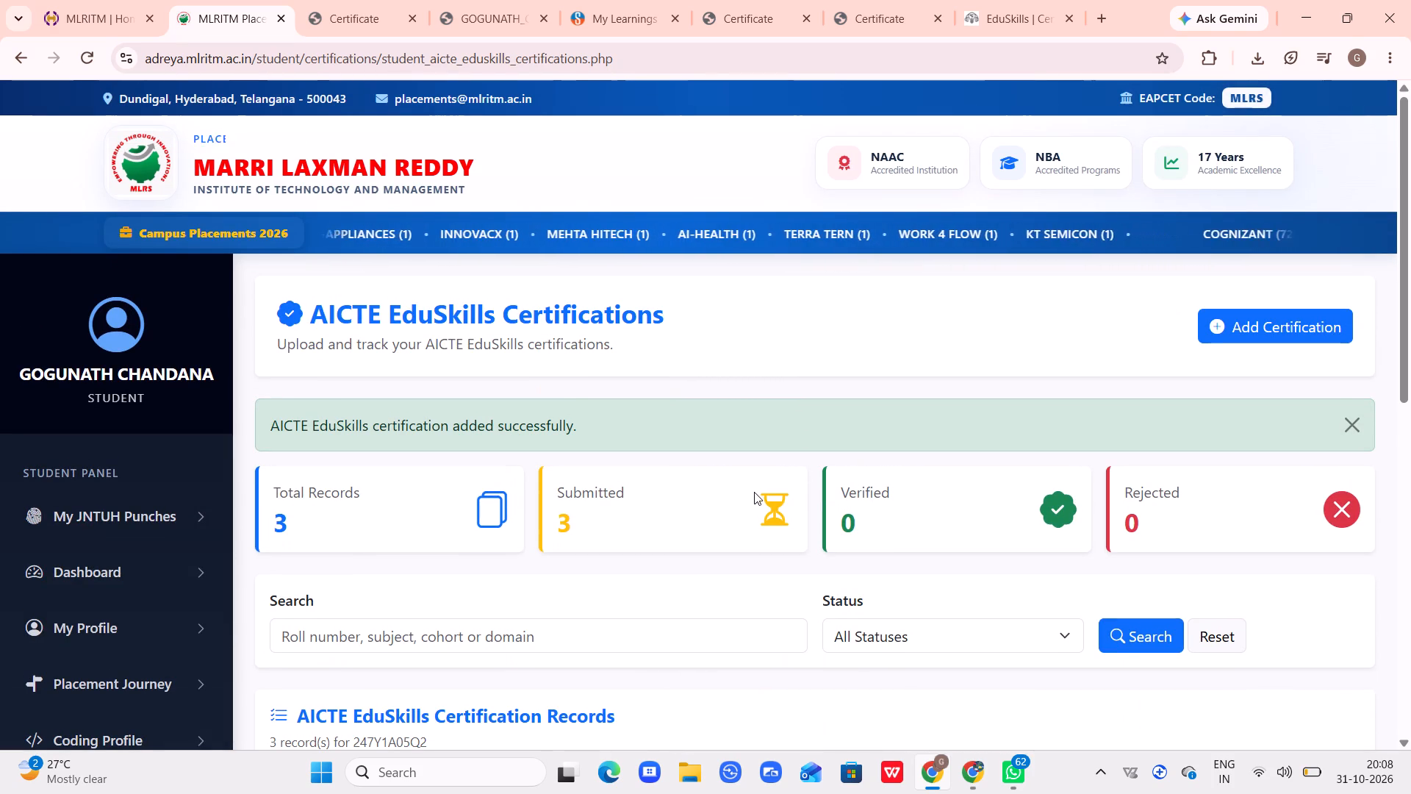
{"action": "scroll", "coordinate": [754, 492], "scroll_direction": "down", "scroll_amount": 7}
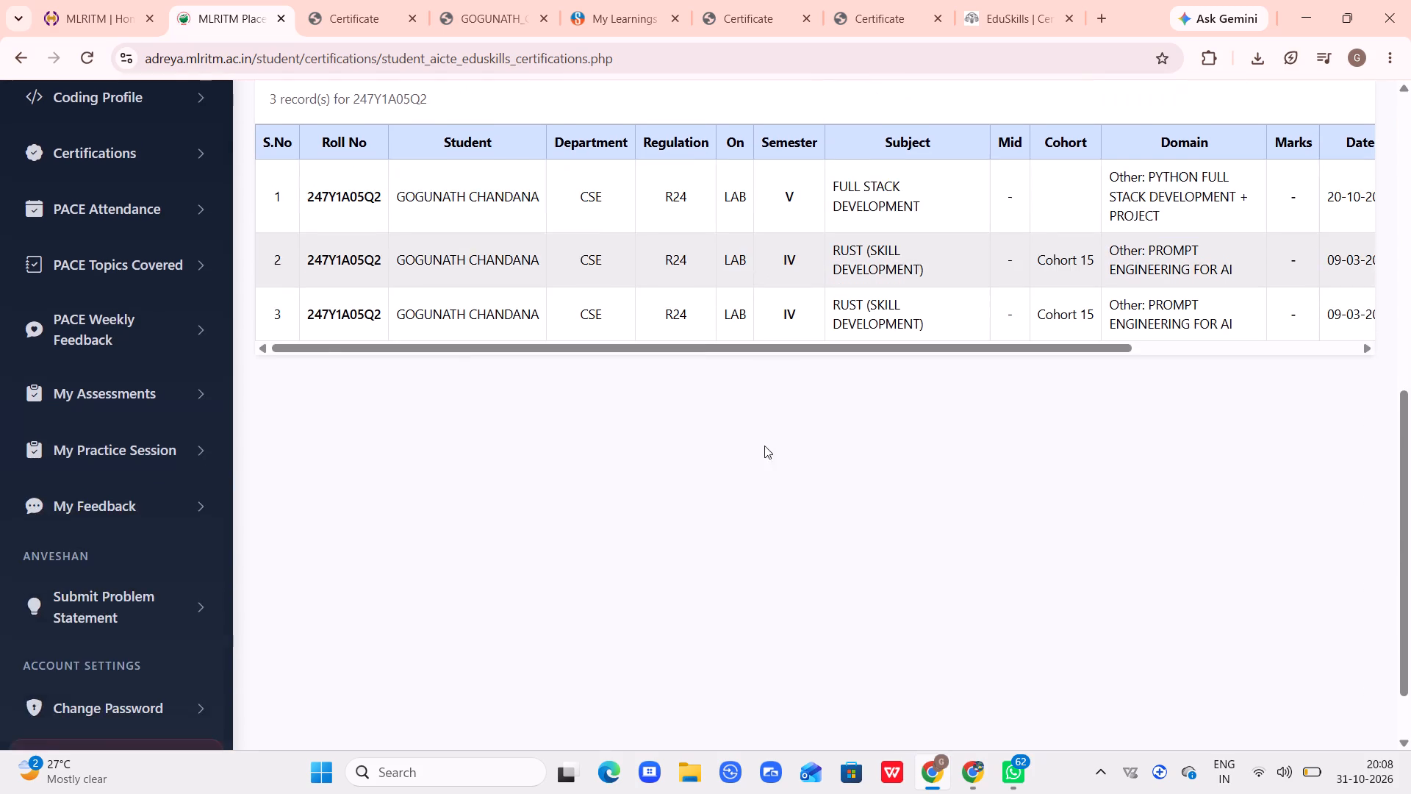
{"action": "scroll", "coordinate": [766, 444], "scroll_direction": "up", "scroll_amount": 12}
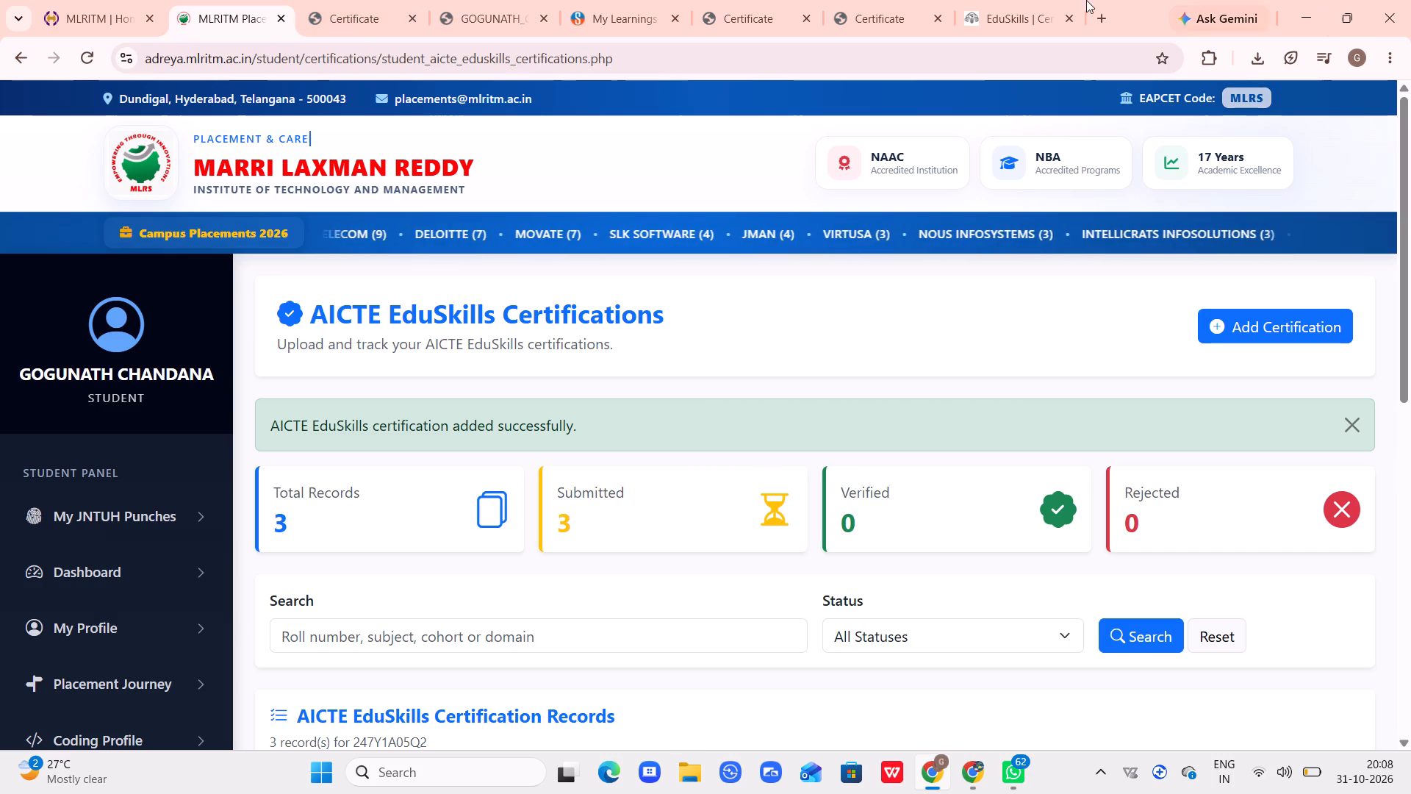
Search Google for "mlritm" in a new browser tab and open the college website mlritm.ac.in.
{"action": "left_click", "coordinate": [1107, 27]}
{"action": "left_click", "coordinate": [550, 357]}
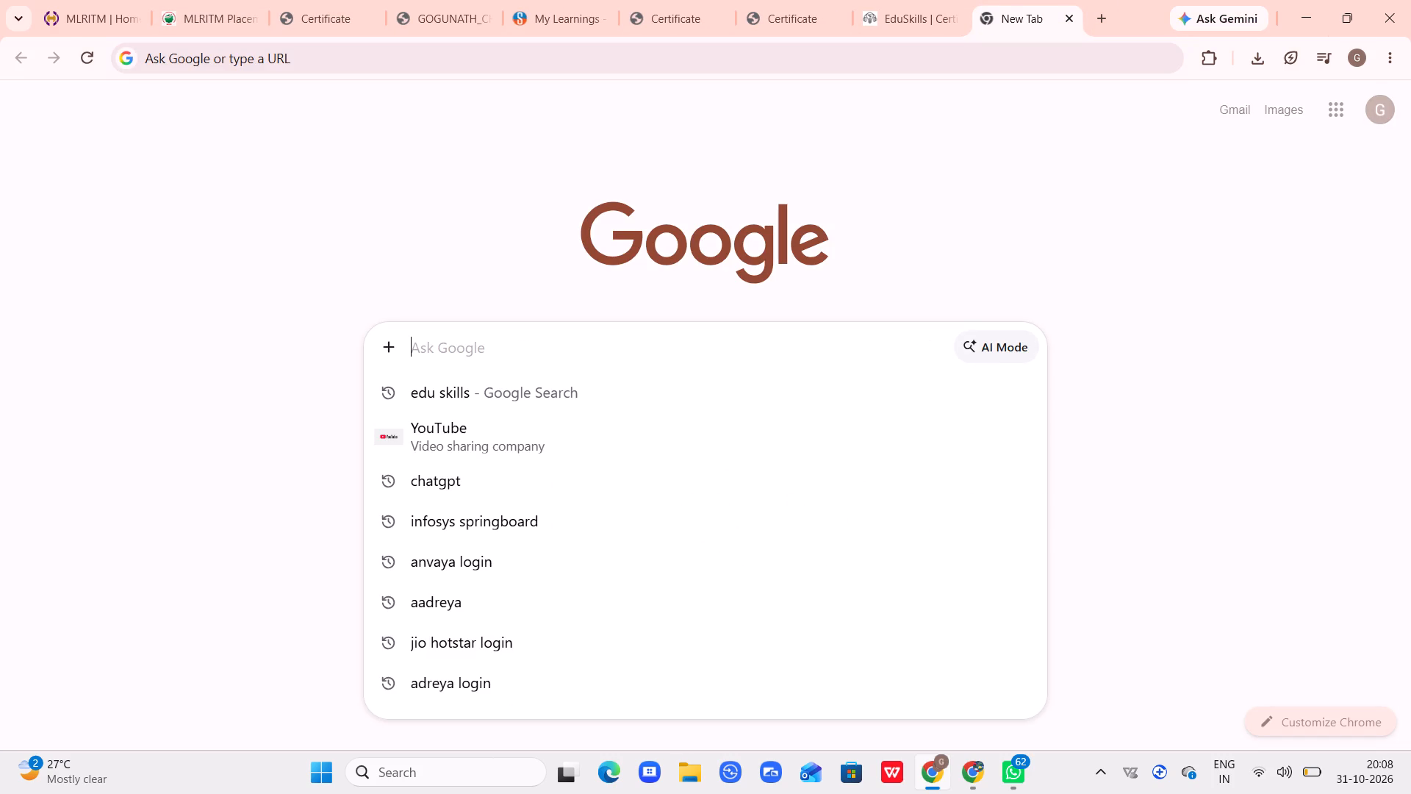
{"action": "key", "text": "m"}
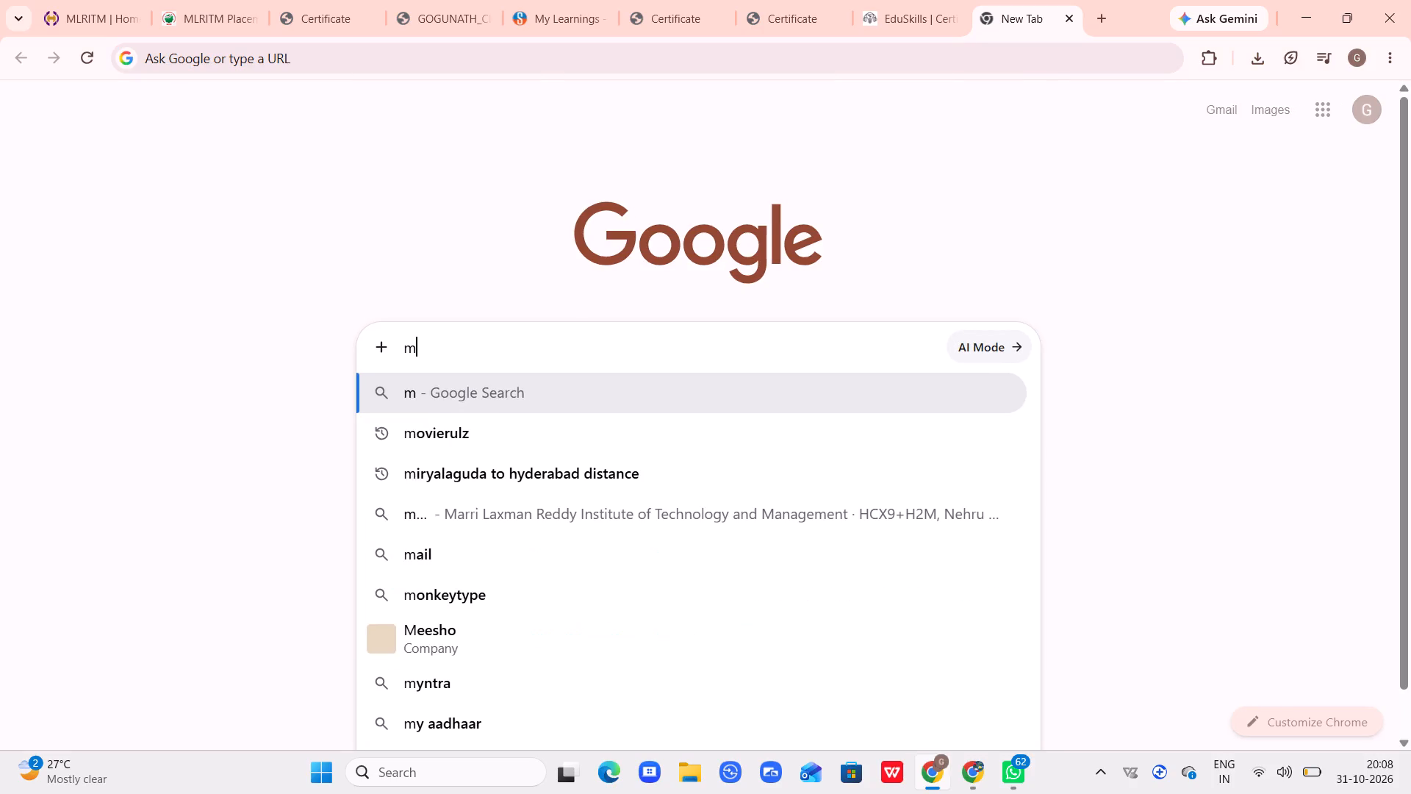
{"action": "type", "text": "lr"}
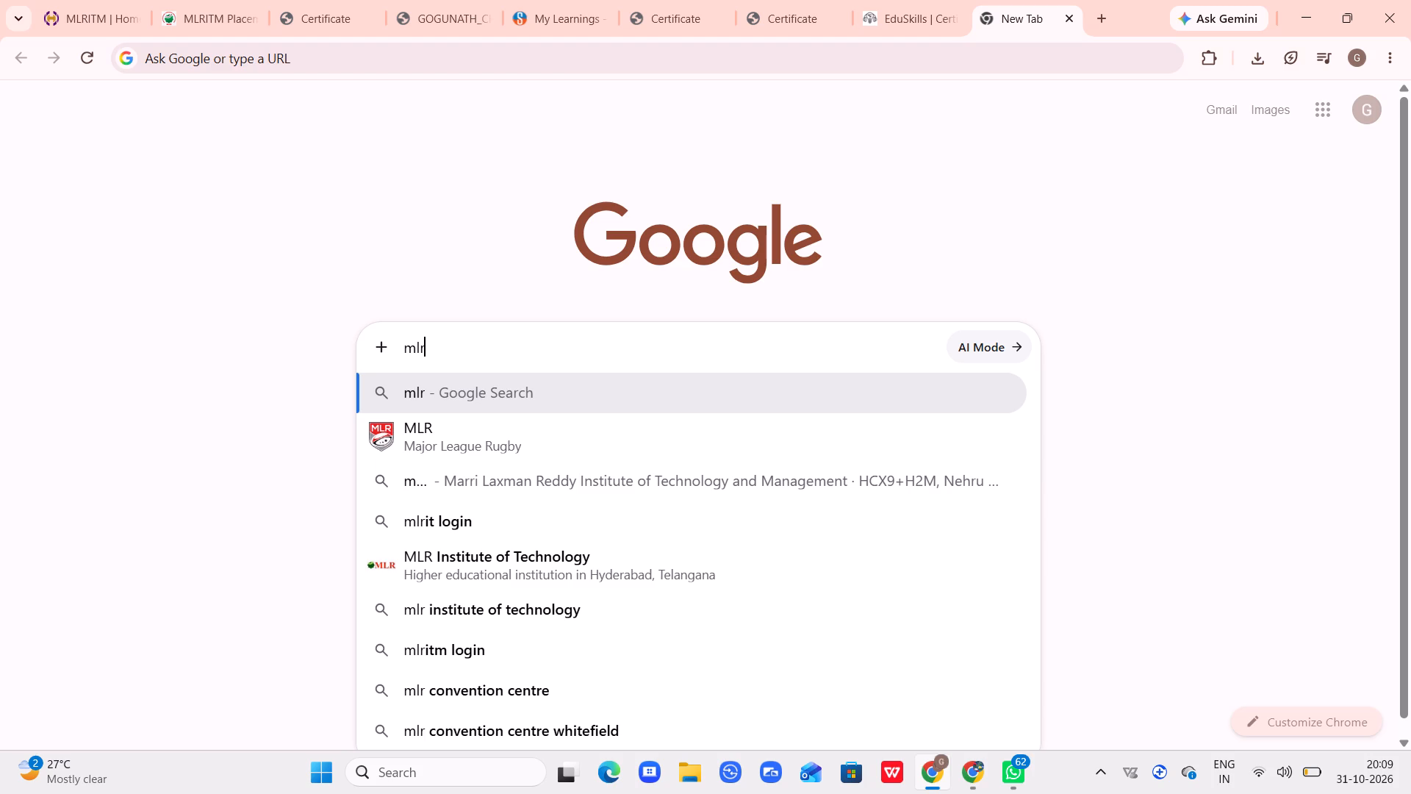
{"action": "type", "text": "itm"}
{"action": "key", "text": "Return"}
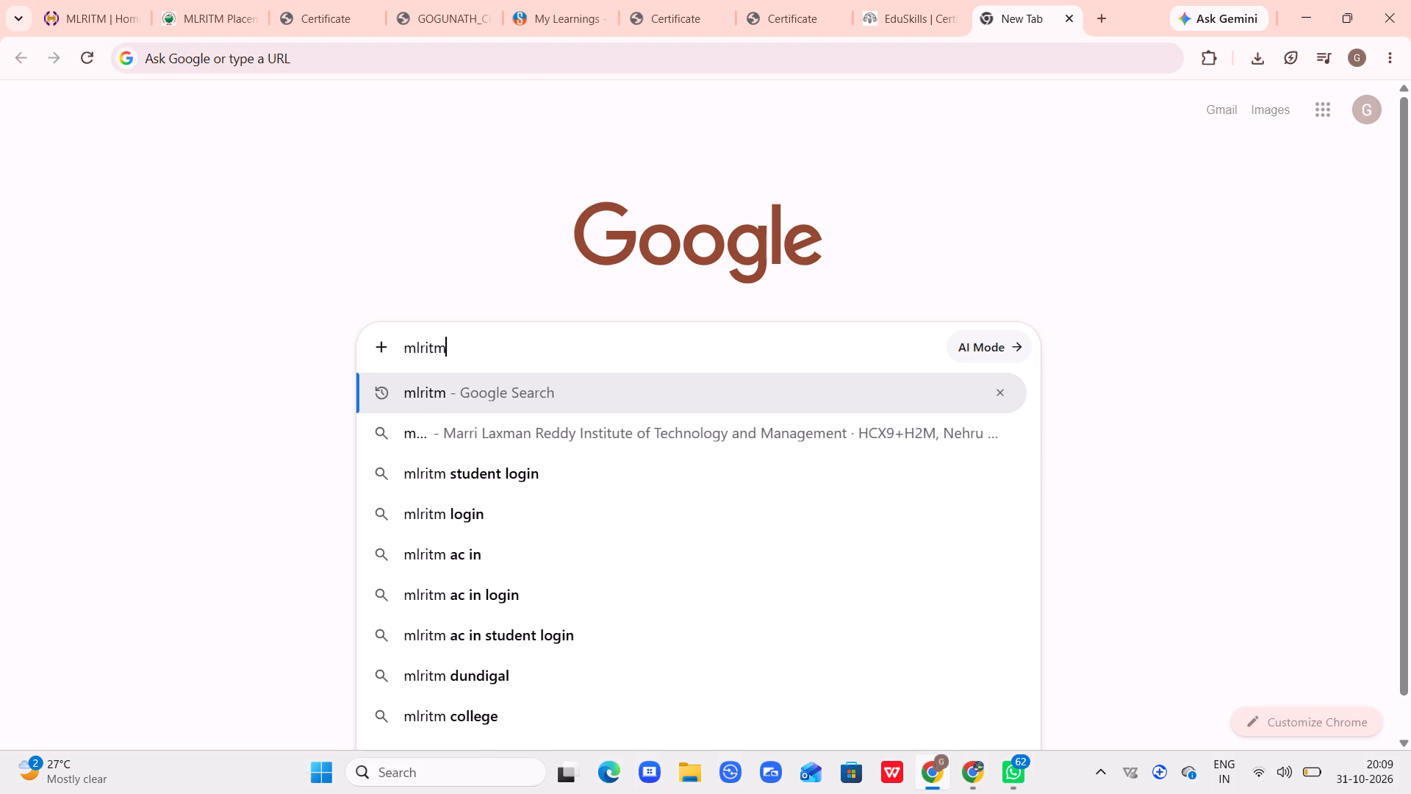
{"action": "left_click", "coordinate": [556, 286]}
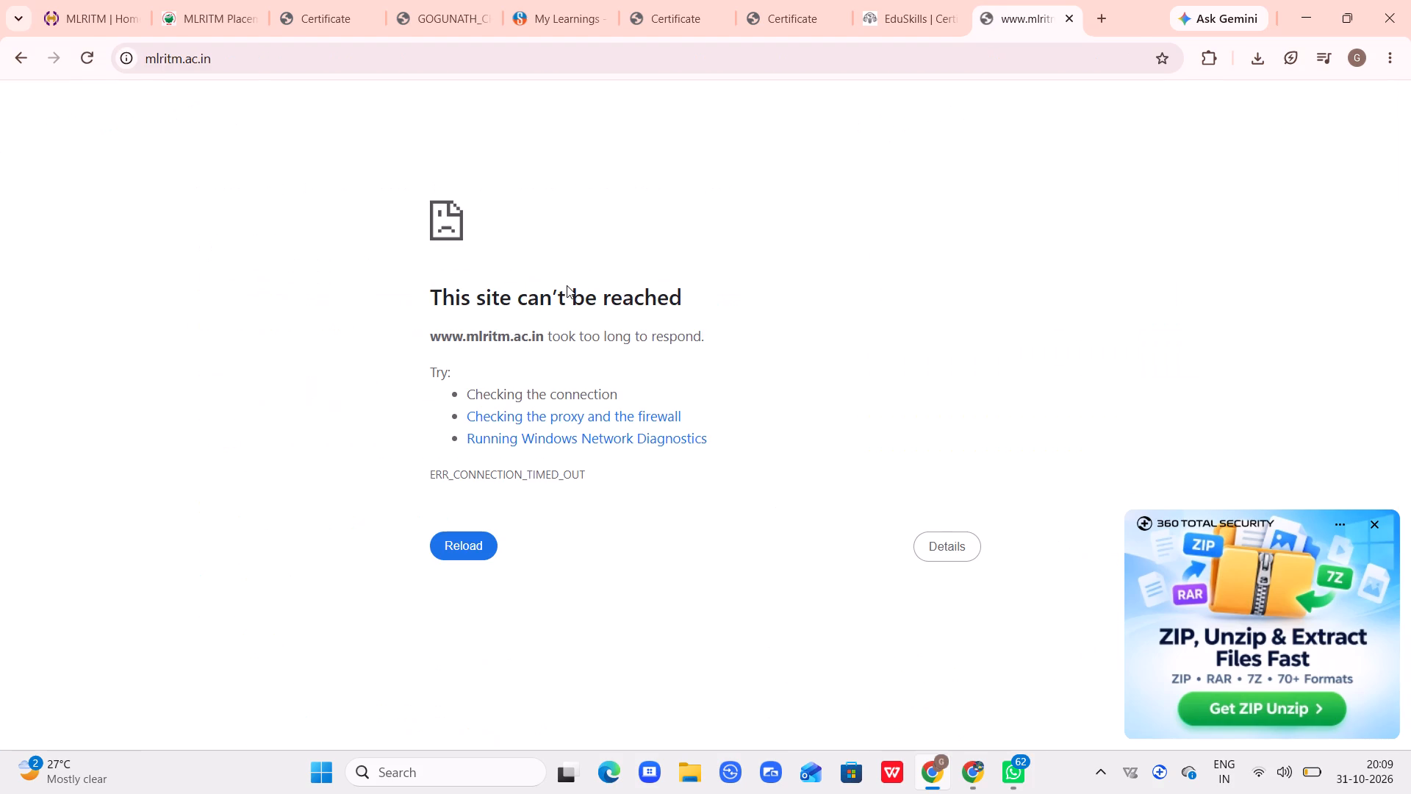
Try to reload the college website mlritm.ac.in, checking the laptop's Wi-Fi connection between attempts.
{"action": "left_click", "coordinate": [475, 515]}
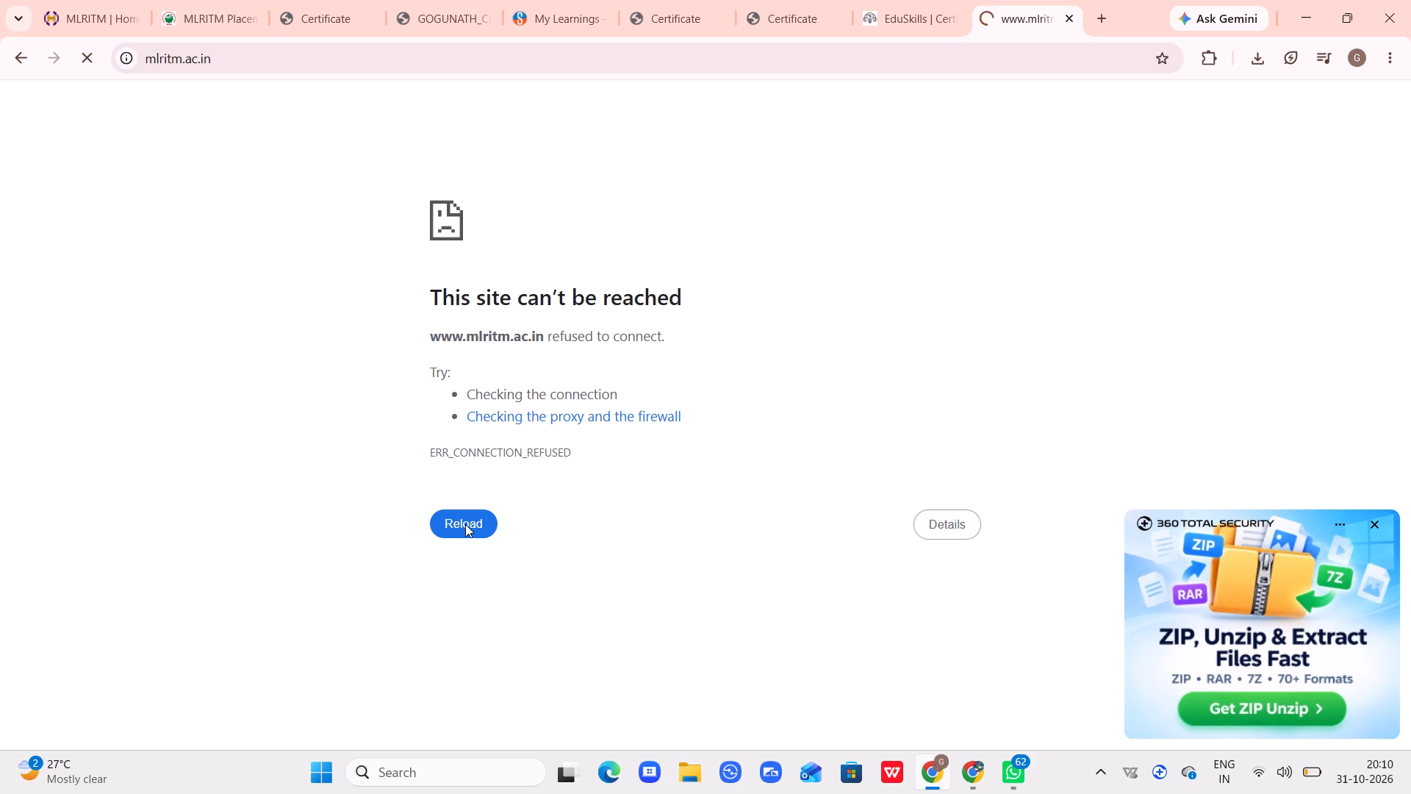
{"action": "left_click", "coordinate": [473, 512]}
{"action": "left_click", "coordinate": [459, 529]}
{"action": "left_click", "coordinate": [473, 527]}
{"action": "left_click", "coordinate": [1307, 780]}
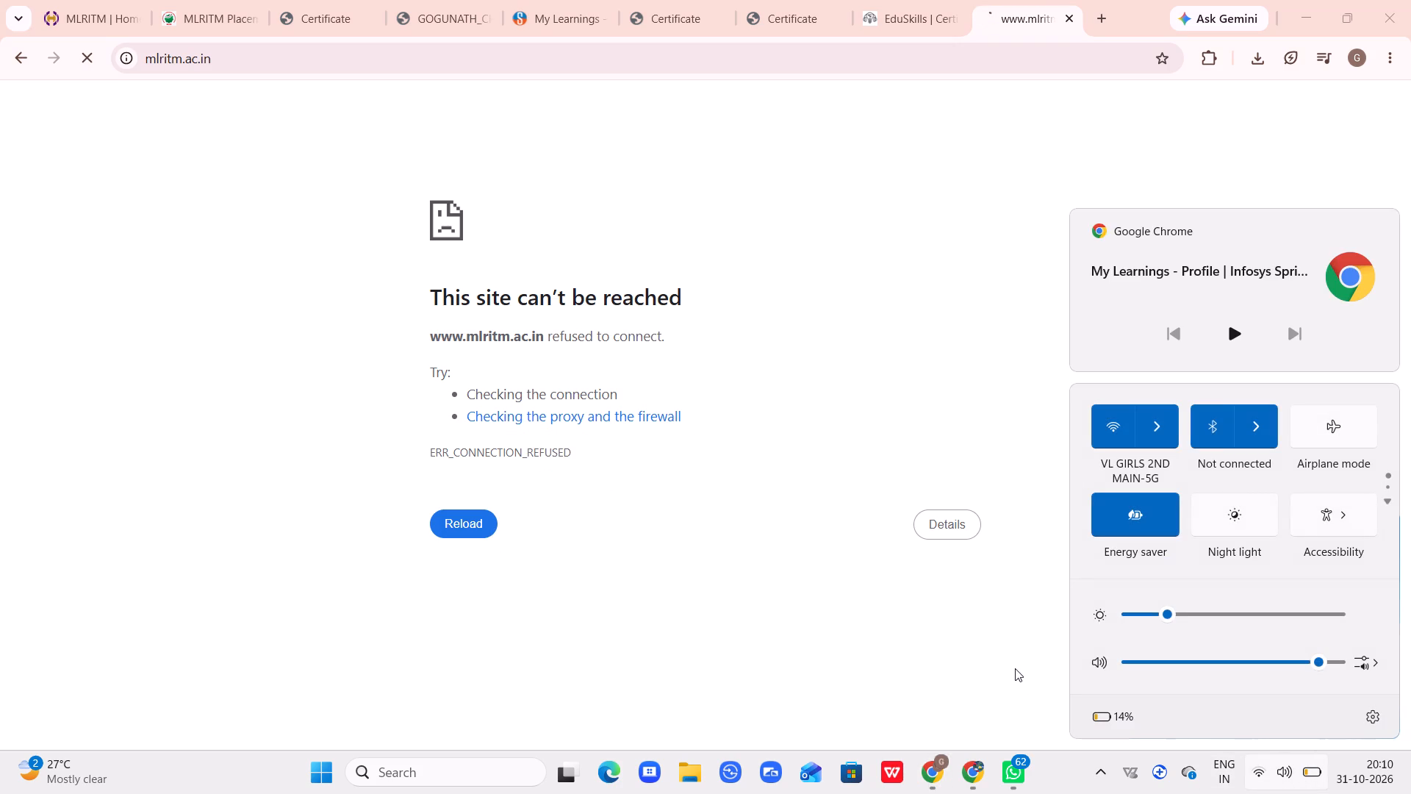
{"action": "left_click", "coordinate": [1015, 668]}
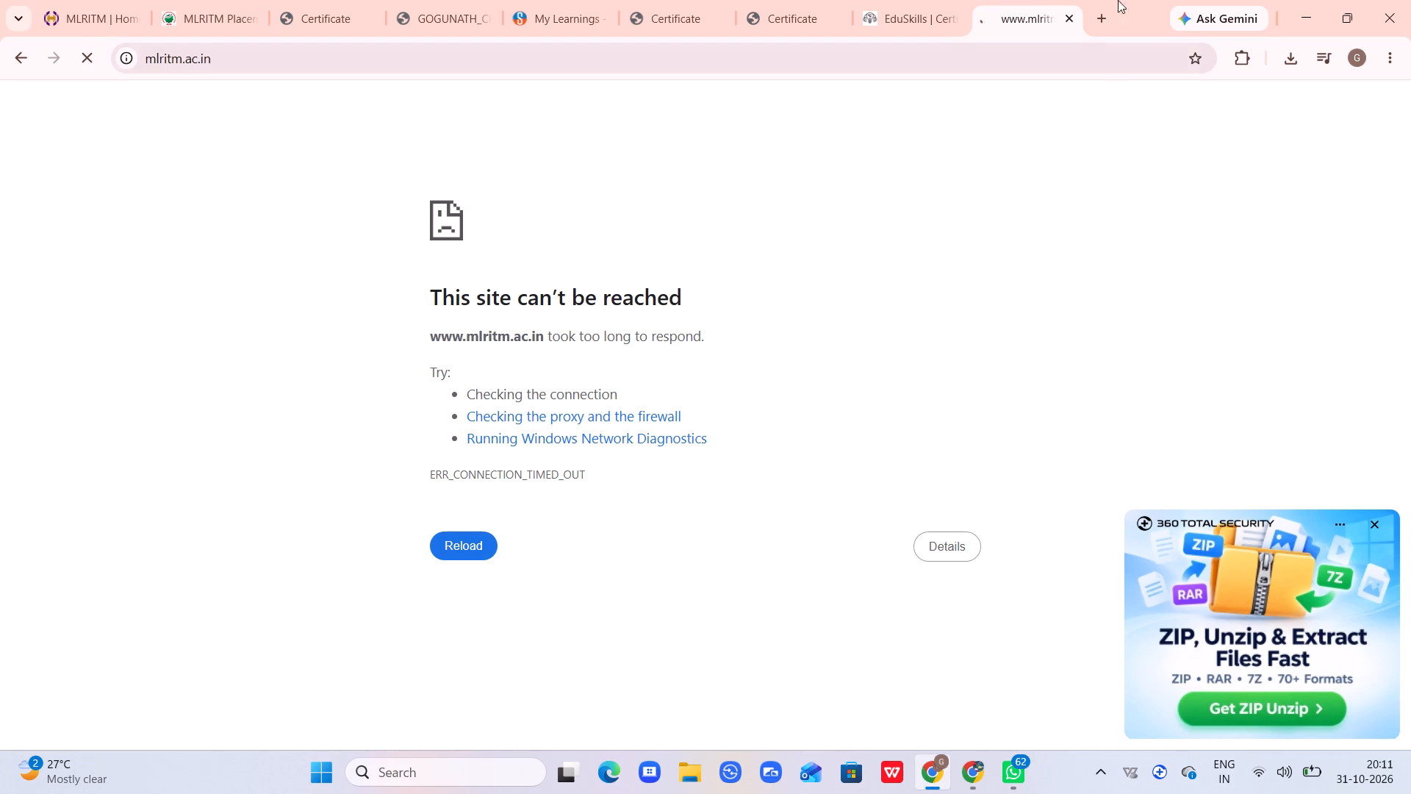
{"action": "left_click", "coordinate": [486, 535]}
{"action": "left_click", "coordinate": [486, 535]}
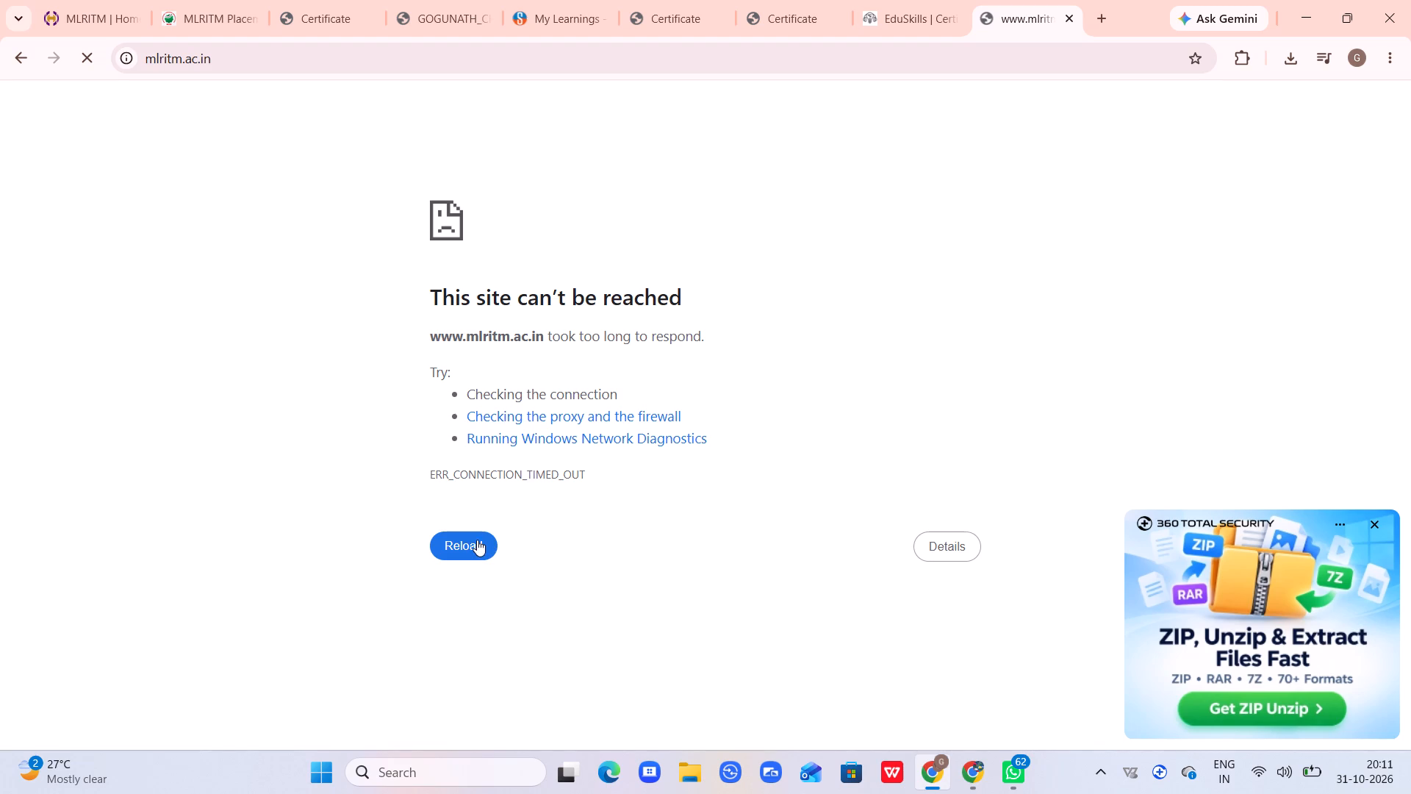
{"action": "left_click", "coordinate": [477, 540]}
{"action": "double_click", "coordinate": [477, 540]}
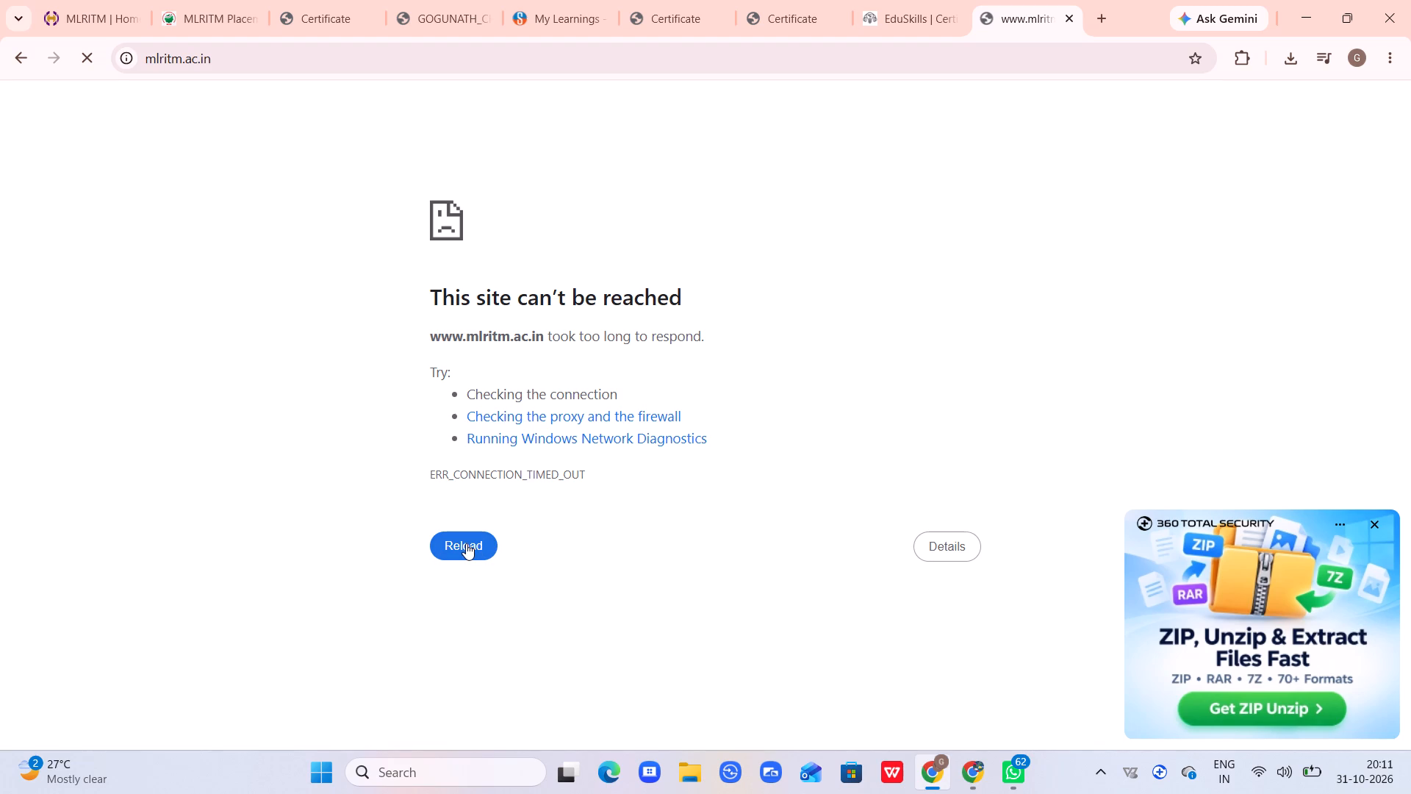